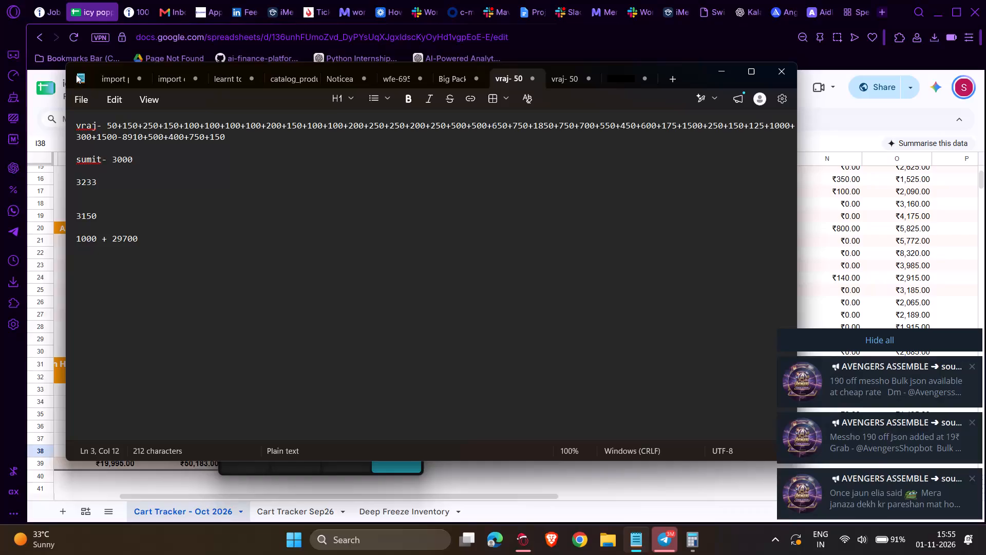
{"action": "left_click", "coordinate": [561, 81]}
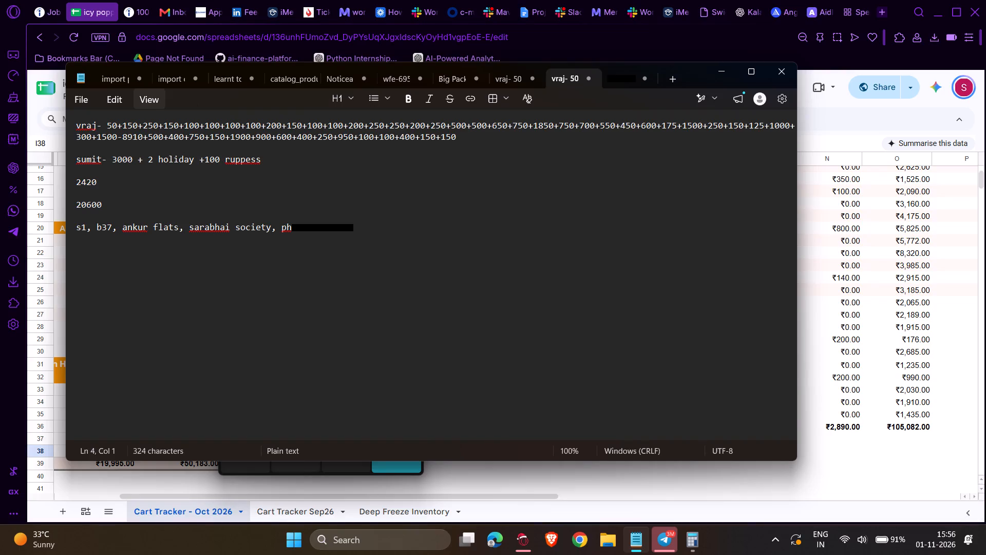
{"action": "left_click_drag", "start_coordinate": [117, 140], "coordinate": [114, 133]}
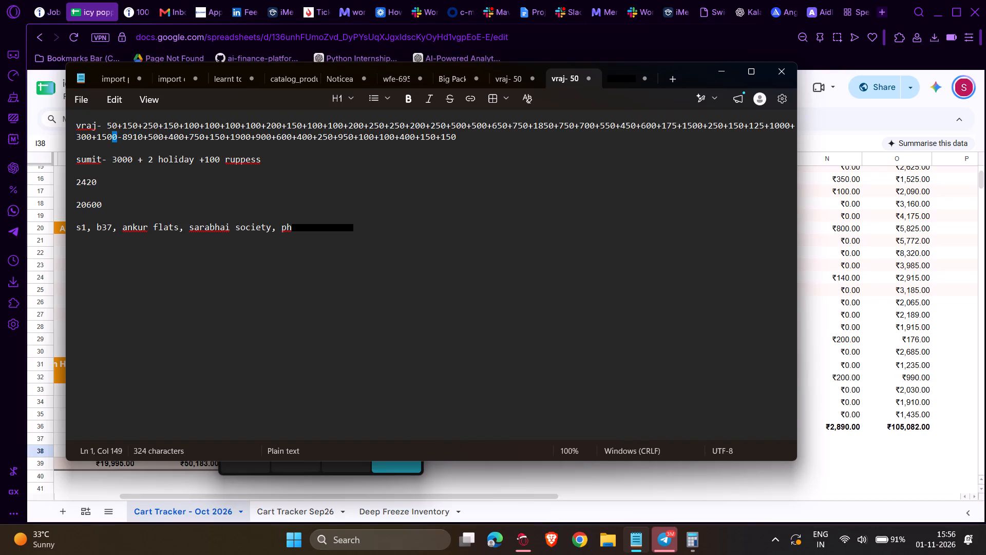
{"action": "left_click_drag", "start_coordinate": [114, 133], "coordinate": [109, 125]}
{"action": "key", "text": "ctrl+c"}
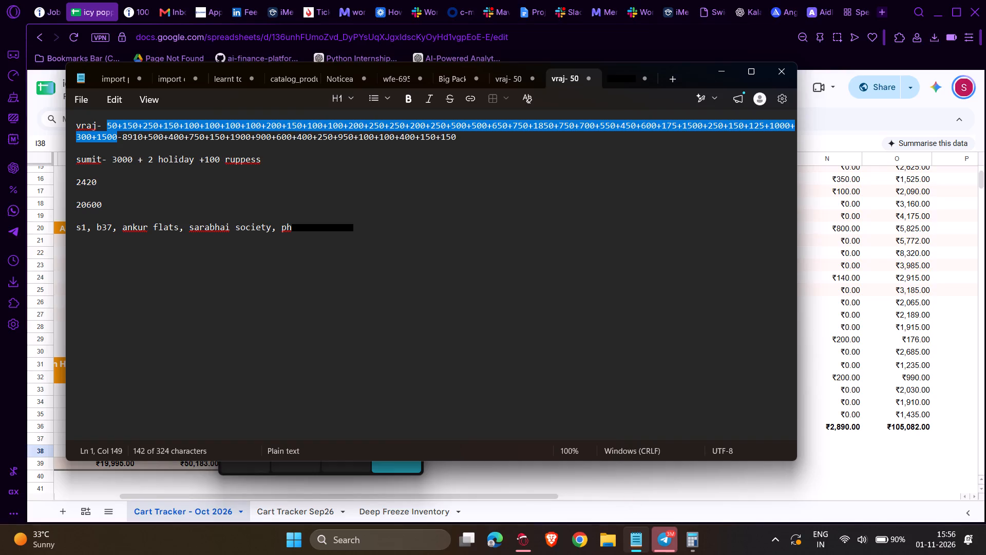
{"action": "left_click", "coordinate": [698, 531]}
{"action": "left_click", "coordinate": [347, 286]}
{"action": "key", "text": "ctrl+v"}
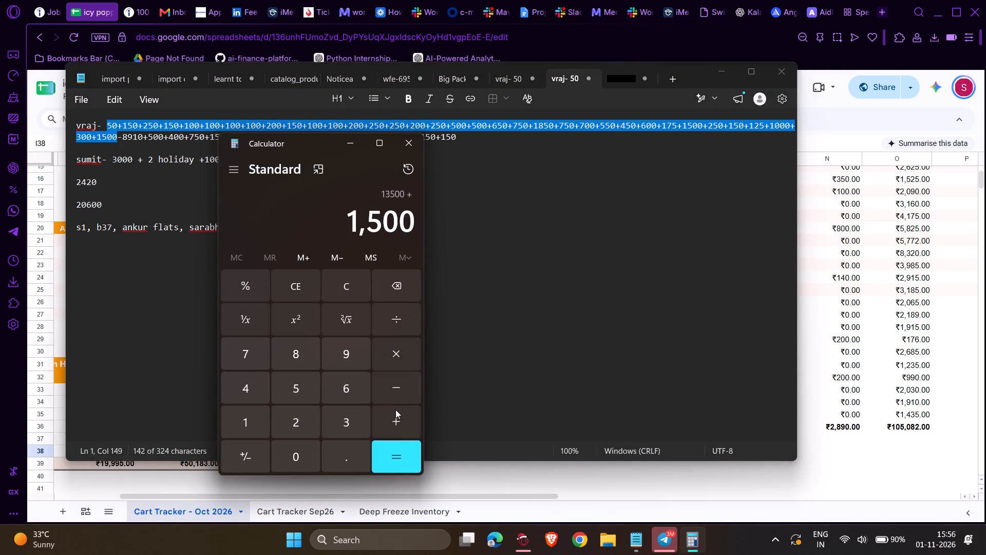
{"action": "left_click", "coordinate": [404, 457]}
{"action": "left_click", "coordinate": [408, 149]}
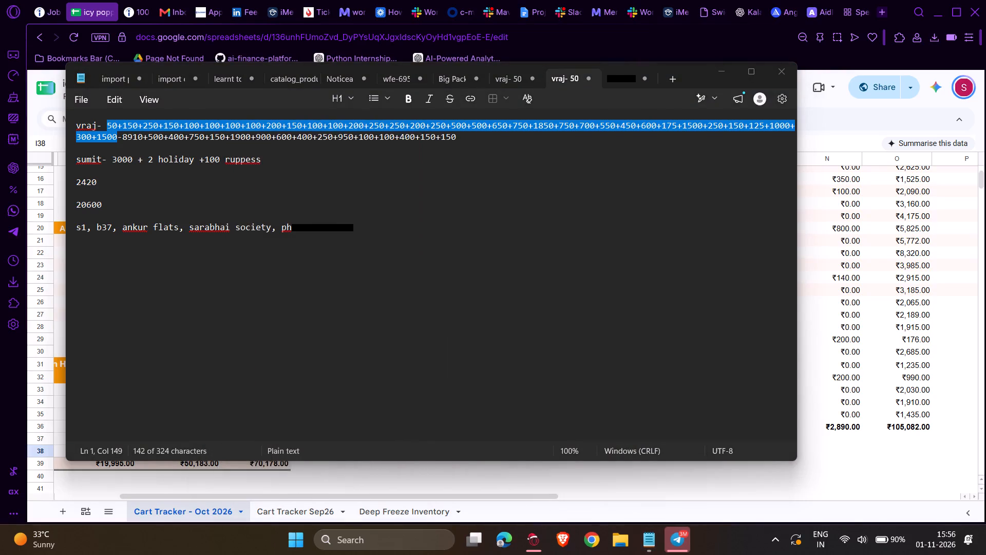
Total the vraj amounts from the initial 50 through 1850 in a newly opened Calculator.
{"action": "left_click", "coordinate": [435, 233]}
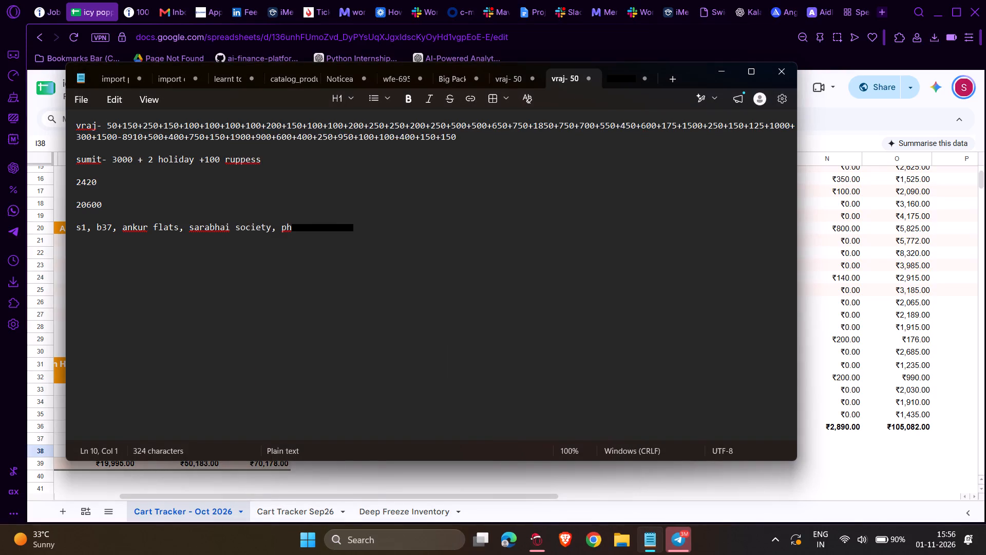
{"action": "left_click_drag", "start_coordinate": [556, 127], "coordinate": [107, 126]}
{"action": "key", "text": "ctrl+c"}
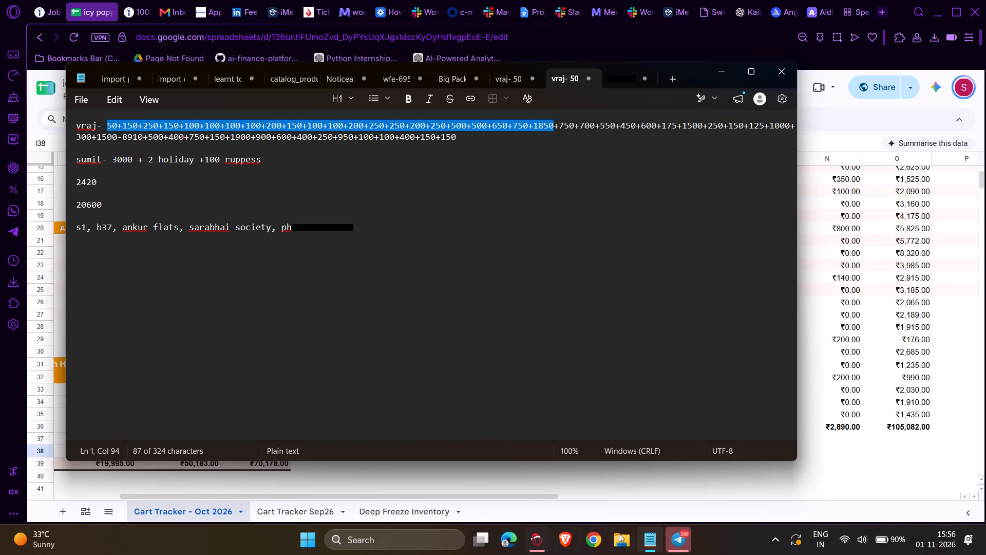
{"action": "left_click", "coordinate": [437, 536]}
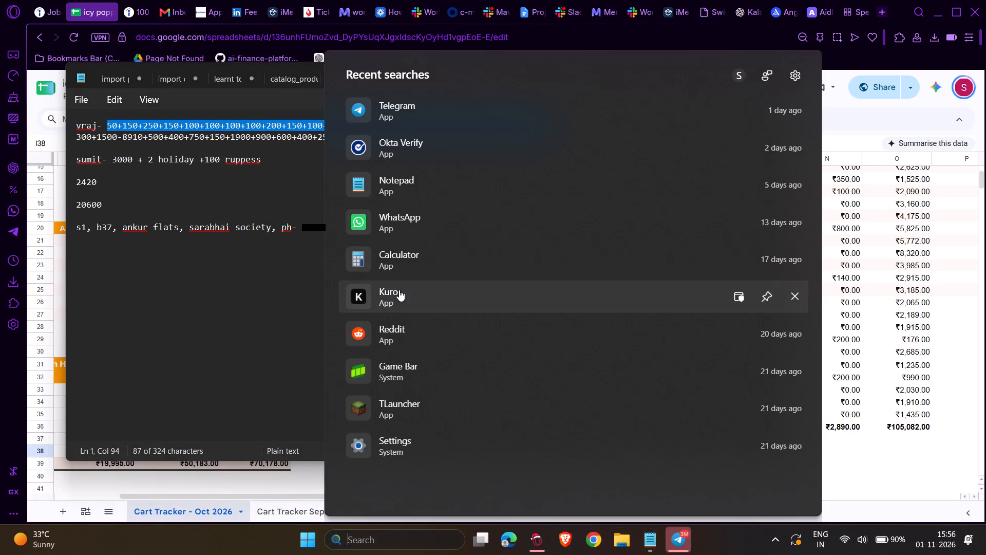
{"action": "left_click", "coordinate": [399, 269]}
{"action": "key", "text": "ctrl+v"}
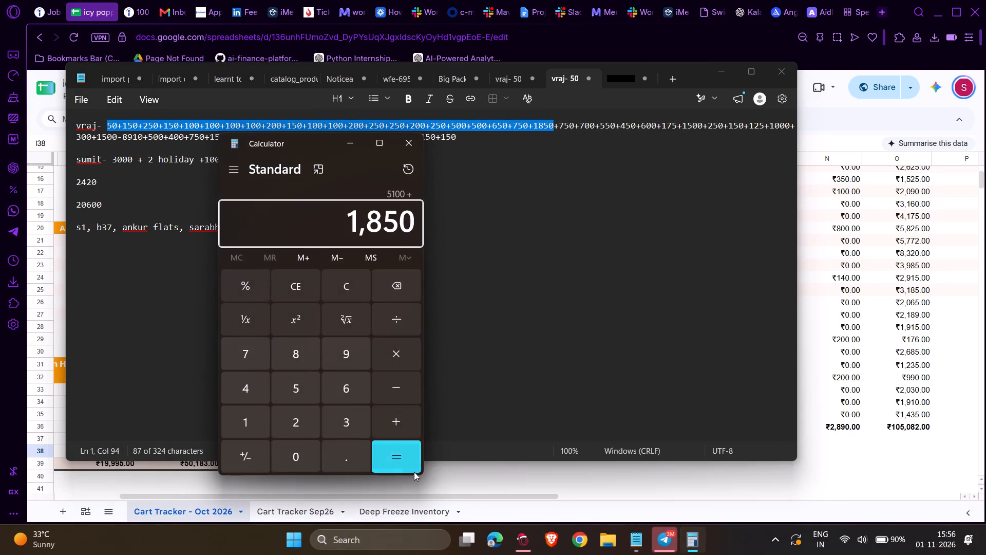
{"action": "left_click", "coordinate": [410, 477]}
{"action": "left_click", "coordinate": [405, 466]}
Total the vraj amounts from the initial 50 through the 700 that follows 1850+750 in Calculator.
{"action": "left_click", "coordinate": [554, 161]}
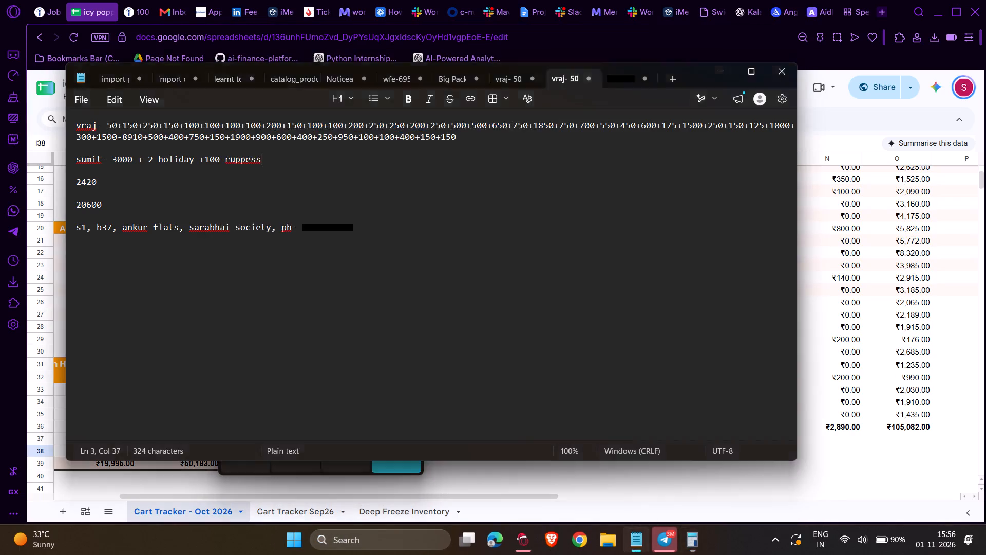
{"action": "left_click_drag", "start_coordinate": [594, 127], "coordinate": [108, 127]}
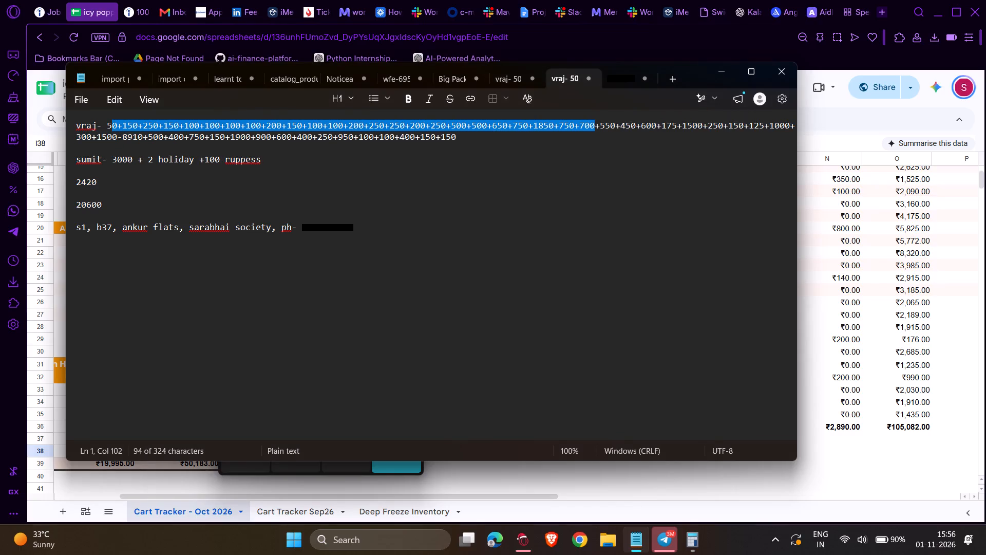
{"action": "left_click_drag", "start_coordinate": [108, 127], "coordinate": [106, 126]}
{"action": "key", "text": "ctrl+c"}
{"action": "left_click", "coordinate": [688, 534]}
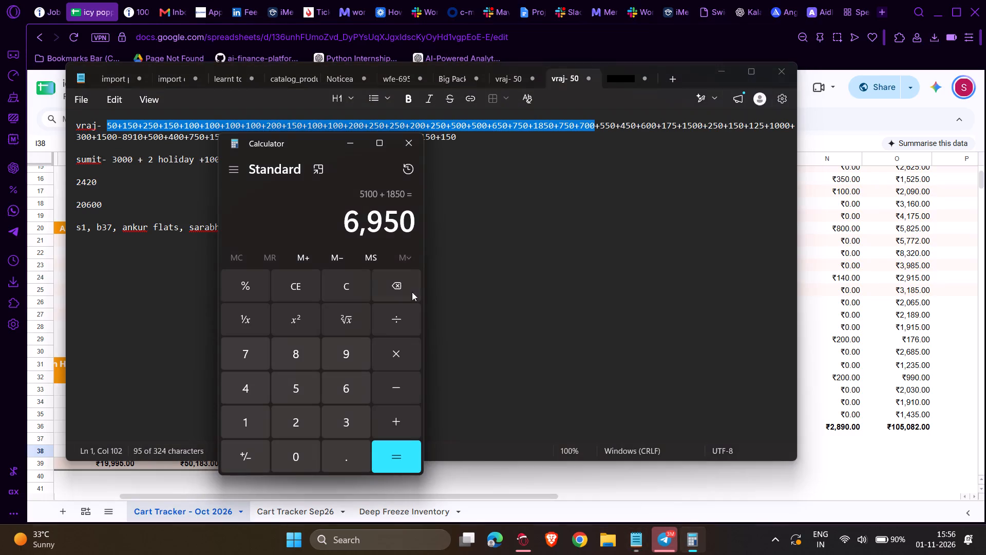
{"action": "left_click", "coordinate": [331, 288]}
{"action": "key", "text": "ctrl+v"}
{"action": "left_click", "coordinate": [395, 455]}
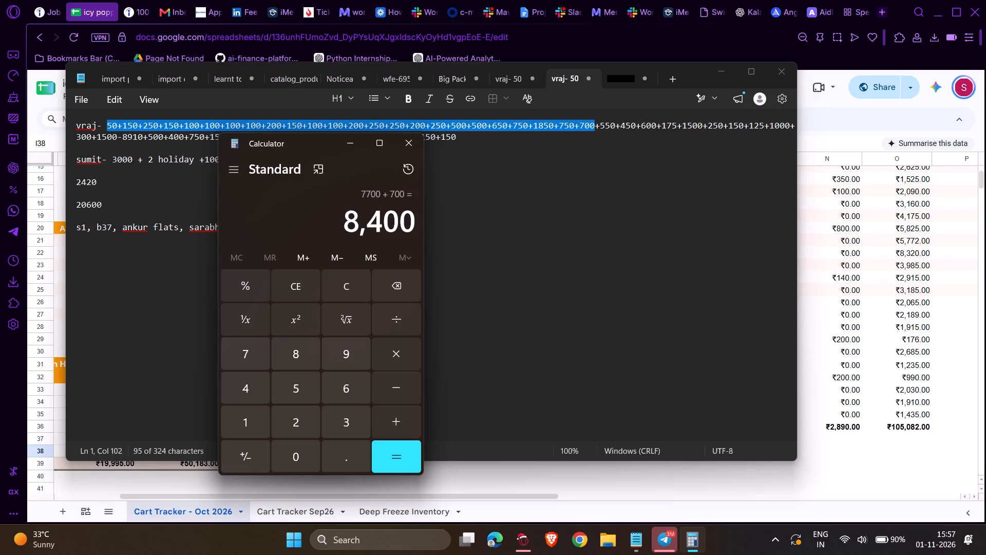
Return to the Cart Tracker - Oct 2026 spreadsheet and set the Allocated Amount for Salaries to 15000.
{"action": "left_click", "coordinate": [621, 250]}
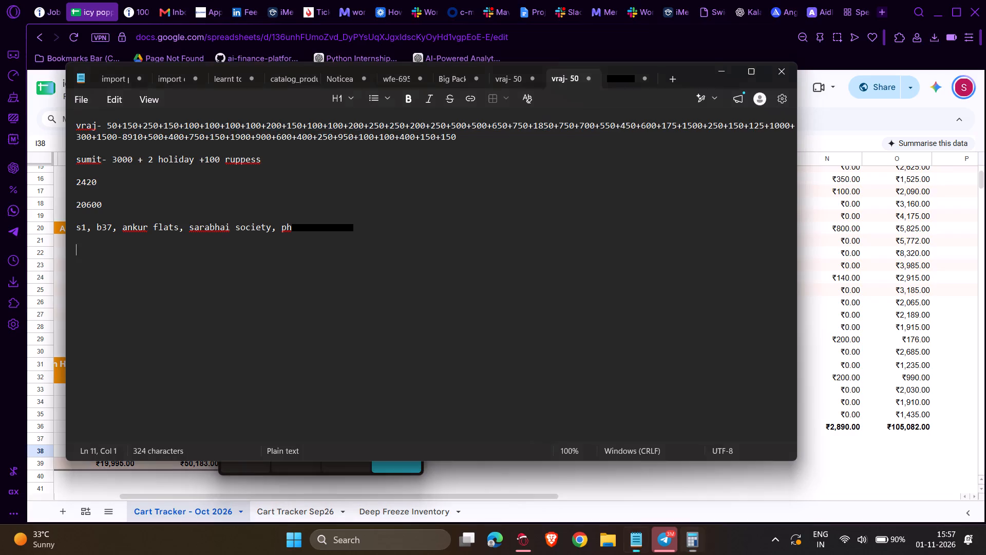
{"action": "left_click", "coordinate": [724, 72]}
{"action": "left_click", "coordinate": [350, 150]}
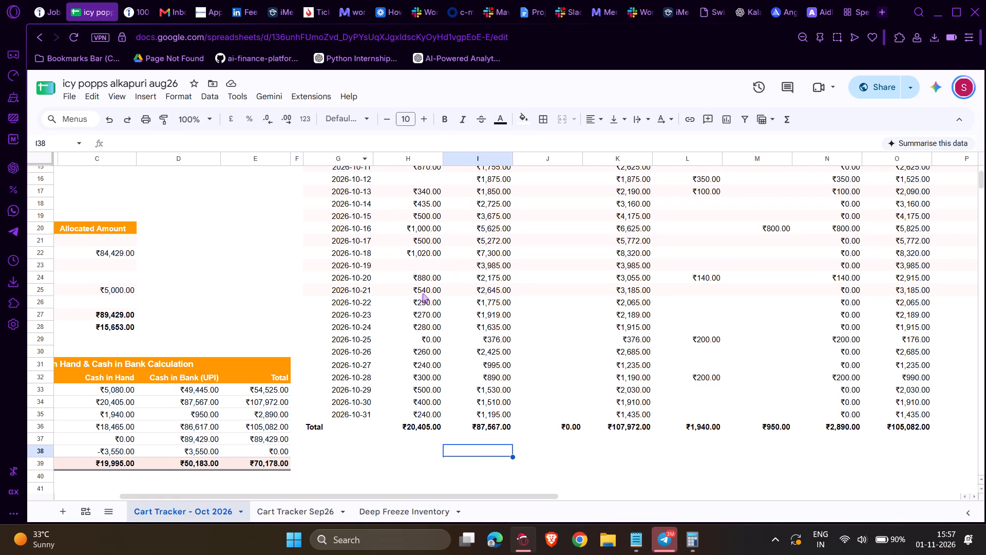
{"action": "scroll", "coordinate": [423, 293], "scroll_direction": "right", "scroll_amount": 5}
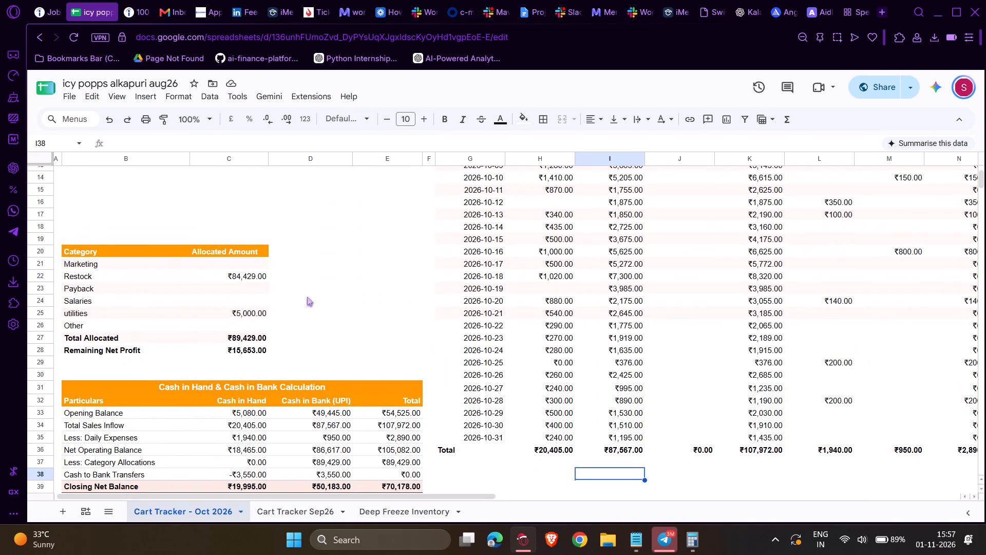
{"action": "scroll", "coordinate": [290, 297], "scroll_direction": "right", "scroll_amount": 1}
{"action": "double_click", "coordinate": [250, 299]}
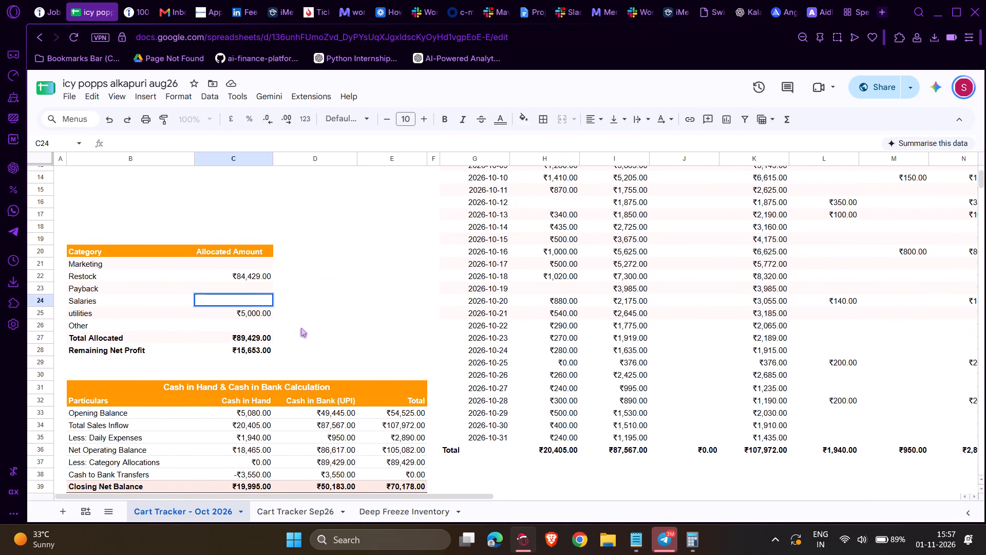
{"action": "type", "text": "15000"}
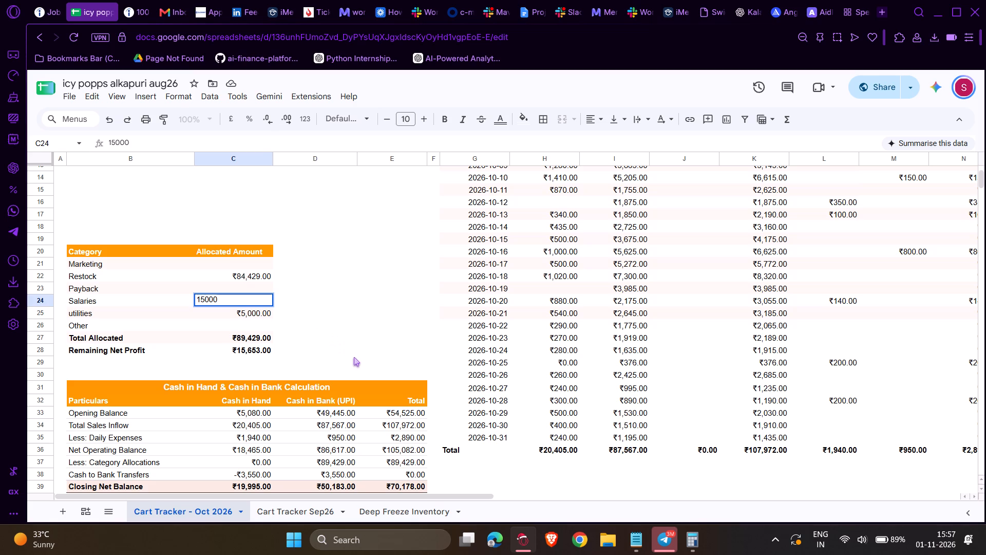
{"action": "left_click", "coordinate": [354, 357]}
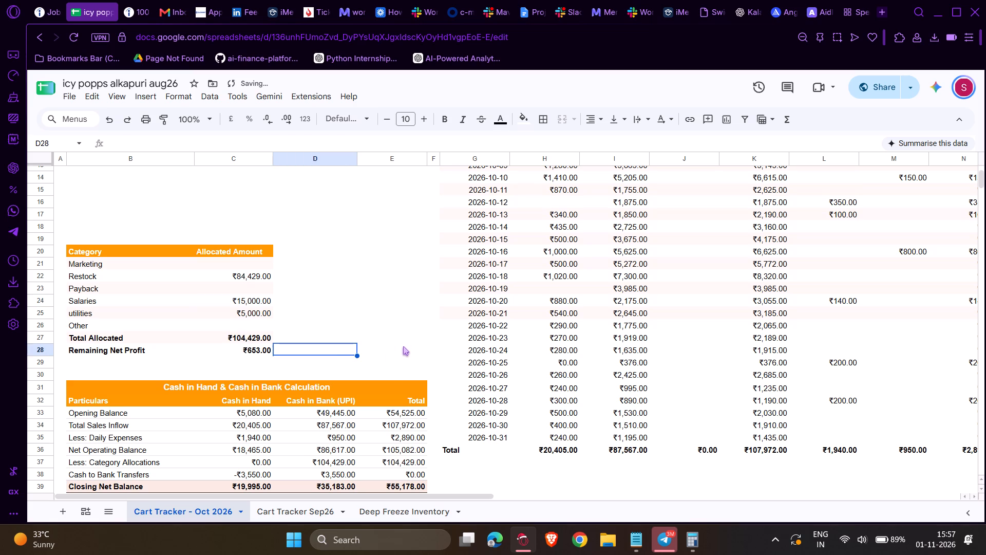
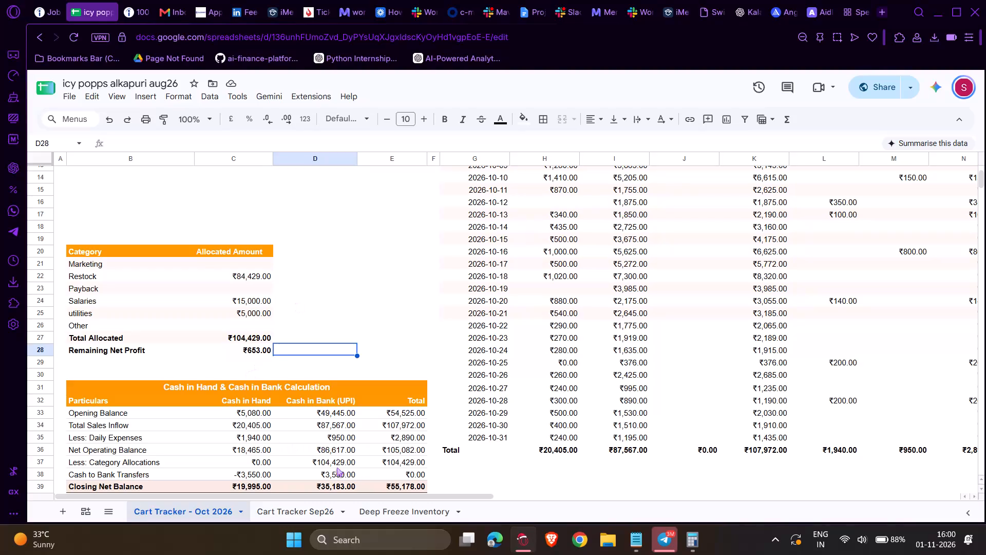
Set the Cash to Bank Transfers amount in the Cash in Bank (UPI) column to 6550.
{"action": "scroll", "coordinate": [259, 458], "scroll_direction": "down", "scroll_amount": 2}
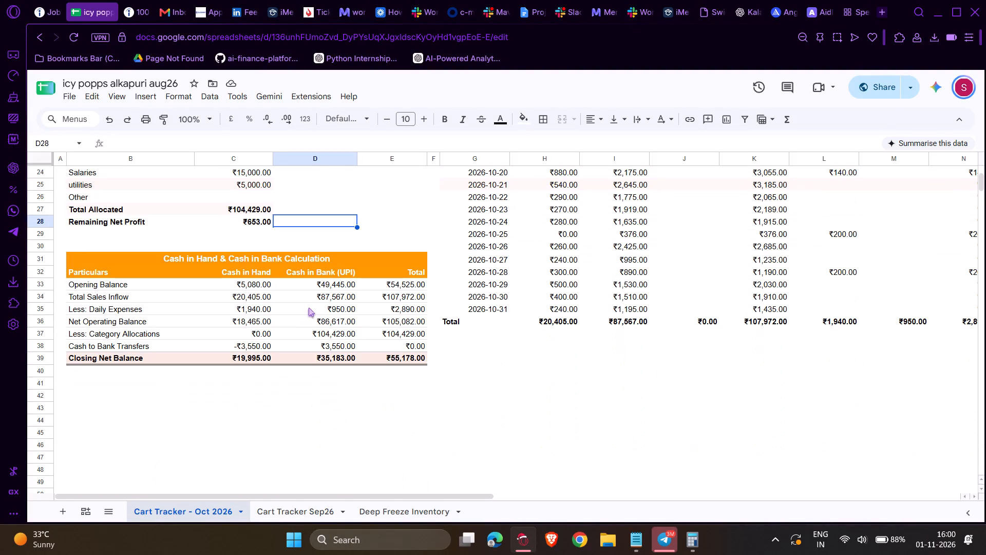
{"action": "double_click", "coordinate": [330, 345]}
{"action": "left_click", "coordinate": [343, 347]}
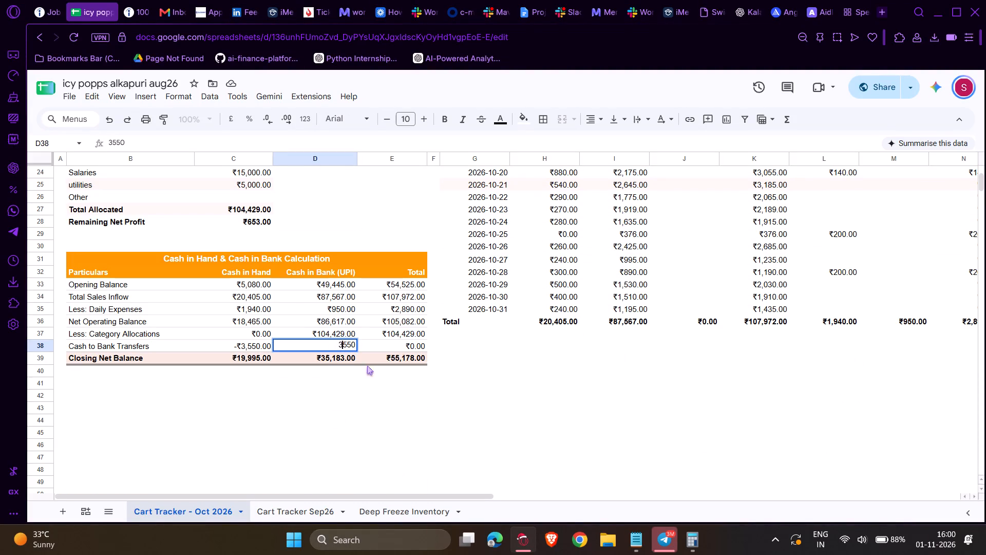
{"action": "key", "text": "BackSpace"}
{"action": "key", "text": "6"}
{"action": "left_click", "coordinate": [523, 424]}
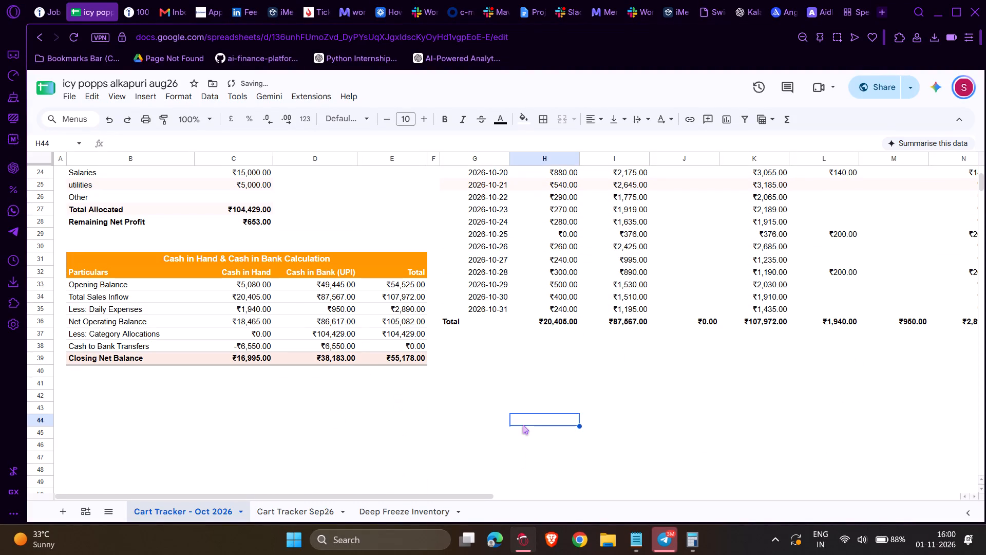
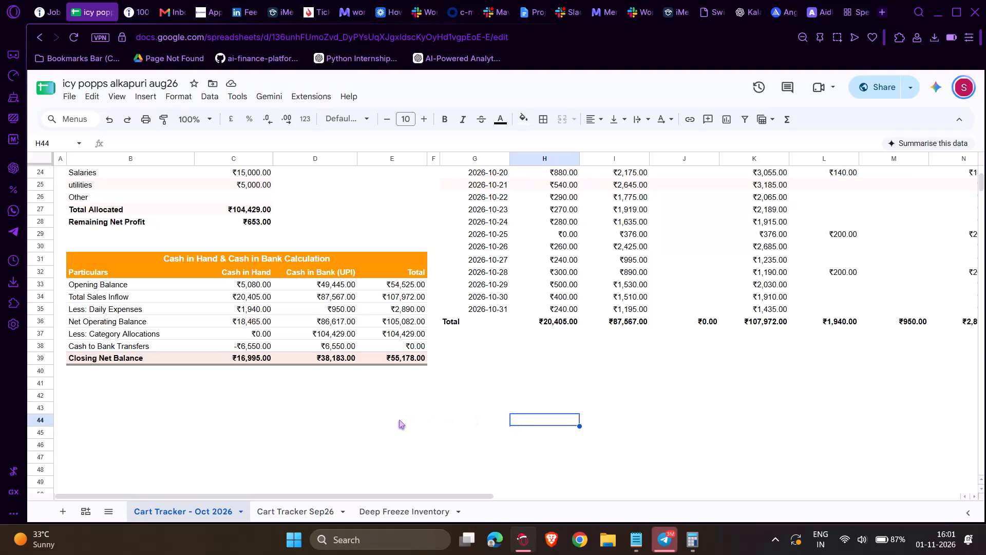
Inspect the Less: Category Allocations formula in the Cash in Bank (UPI) column of the cash calculation table.
{"action": "scroll", "coordinate": [399, 419], "scroll_direction": "up", "scroll_amount": 2}
{"action": "scroll", "coordinate": [399, 419], "scroll_direction": "down", "scroll_amount": 1}
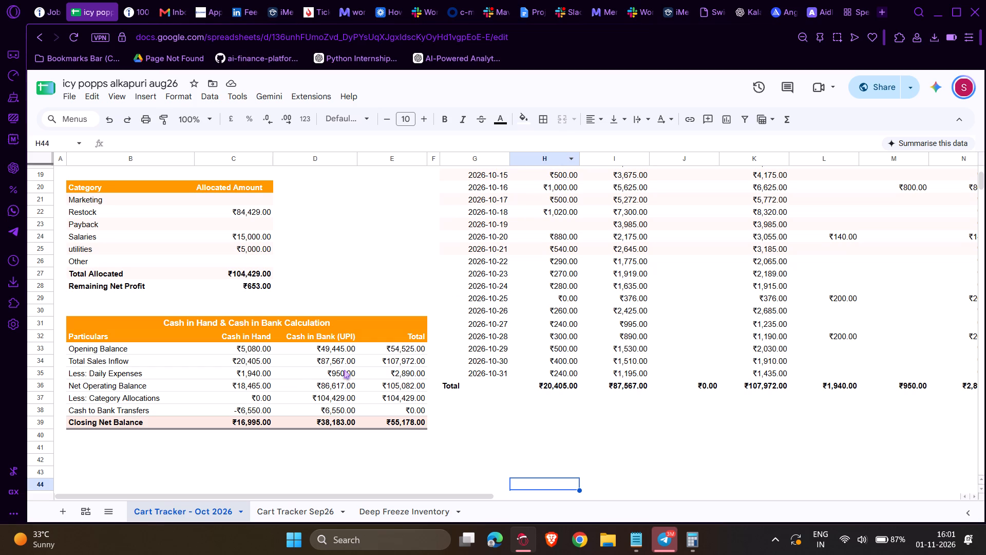
{"action": "left_click", "coordinate": [342, 402]}
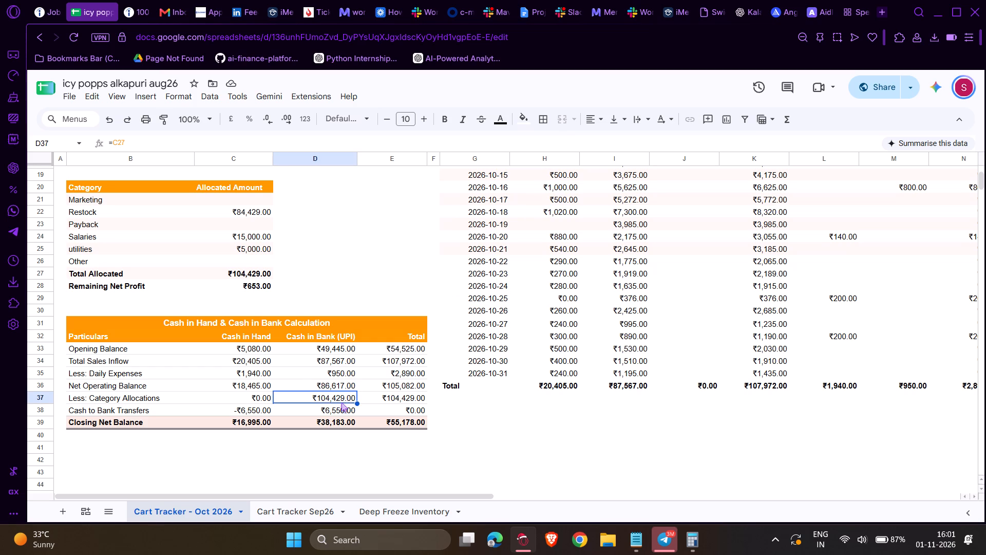
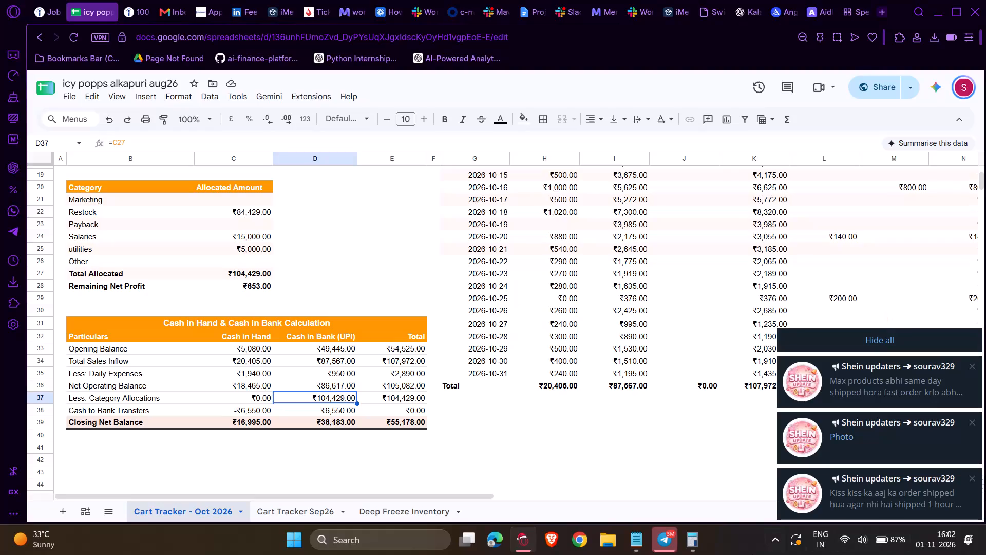
Switch to Calculator and add 4500 and 3000.
{"action": "left_click", "coordinate": [700, 535]}
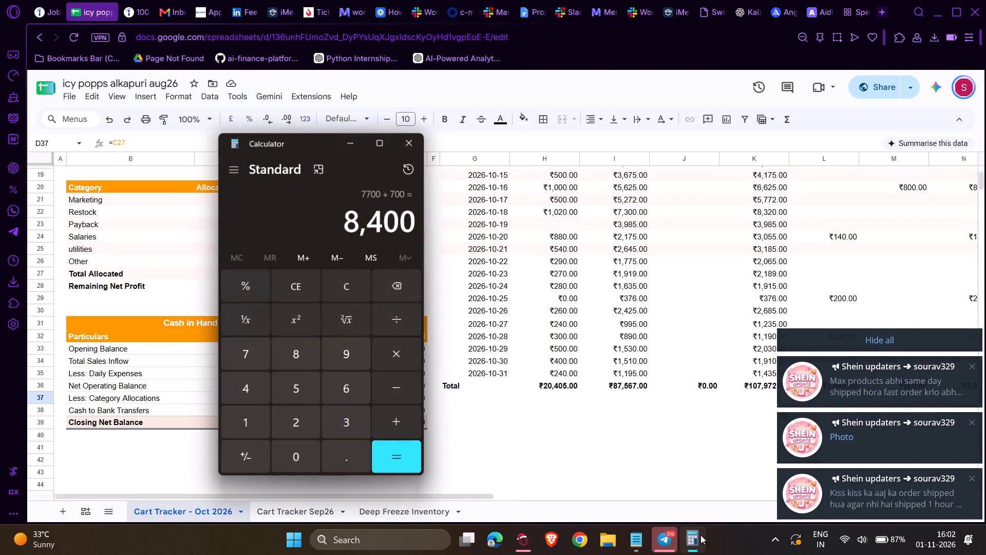
{"action": "left_click", "coordinate": [353, 280]}
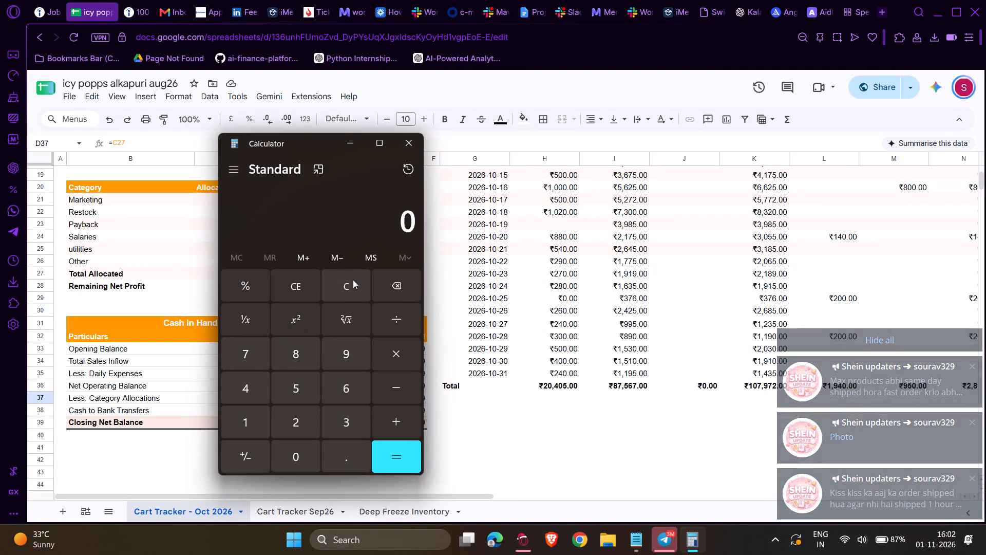
{"action": "type", "text": "4500+3000"}
{"action": "key", "text": "Return"}
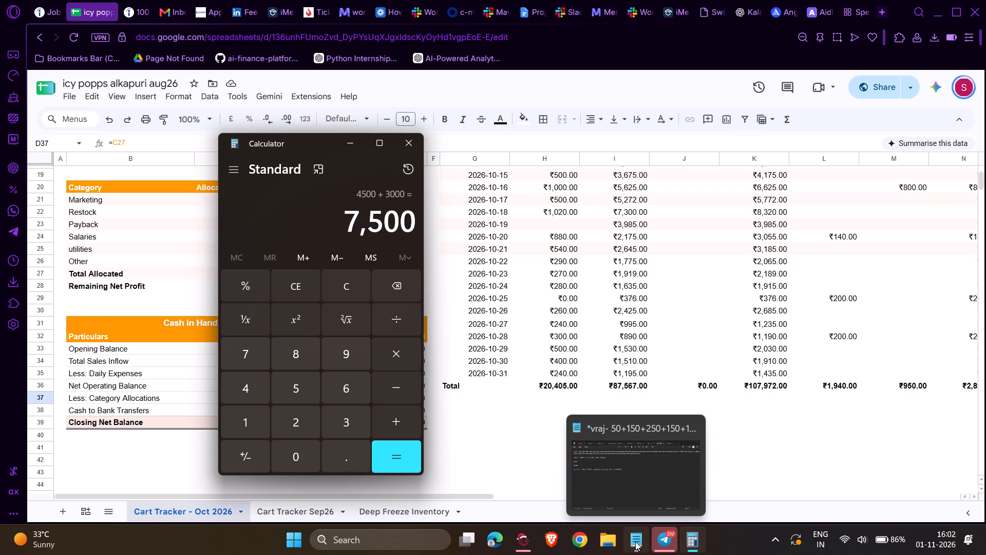
{"action": "left_click", "coordinate": [682, 544]}
Divide 12000 by 31 in Calculator.
{"action": "left_click", "coordinate": [691, 547]}
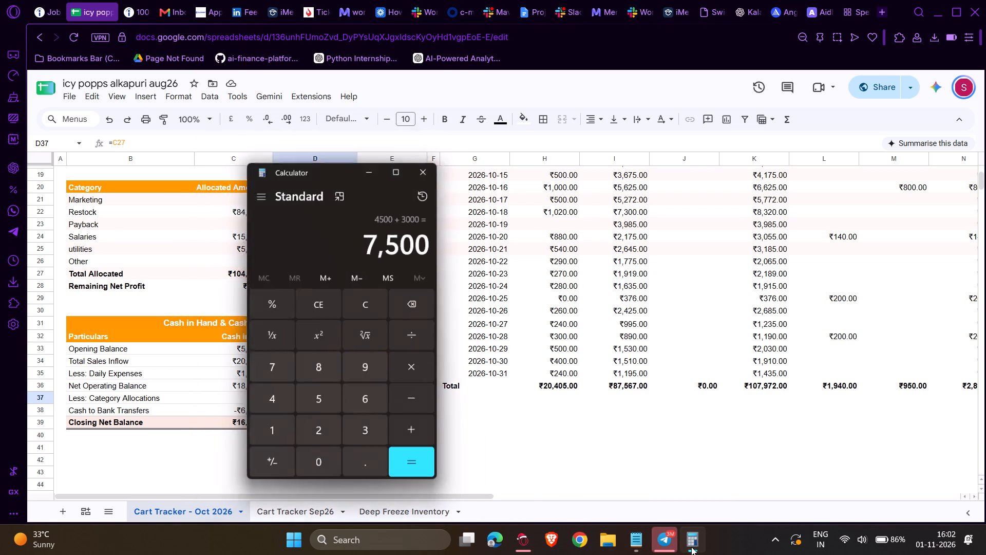
{"action": "left_click", "coordinate": [345, 295]}
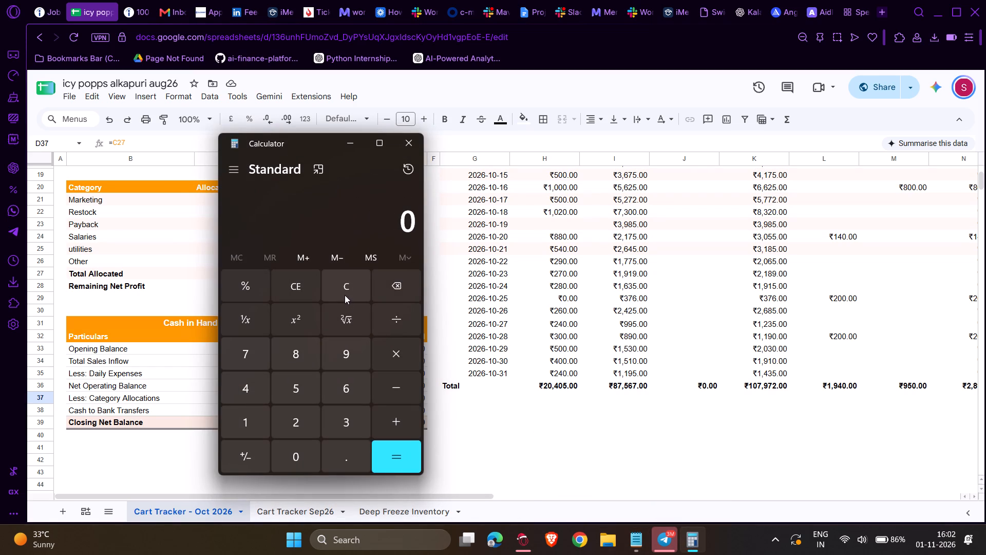
{"action": "type", "text": "2100"}
{"action": "key", "text": "BackSpace"}
{"action": "key", "text": "BackSpace"}
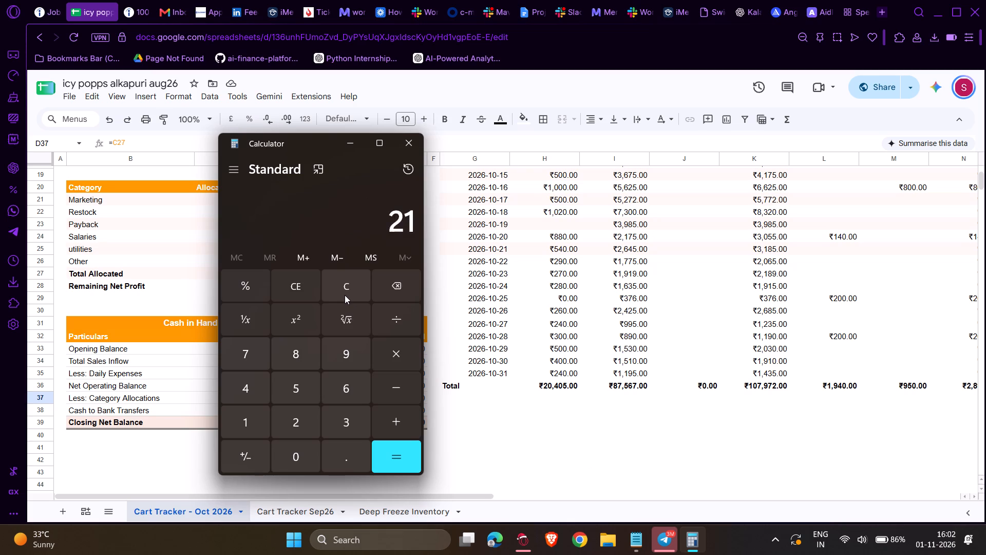
{"action": "key", "text": "BackSpace"}
{"action": "key", "text": "BackSpace"}
{"action": "type", "text": "12000"}
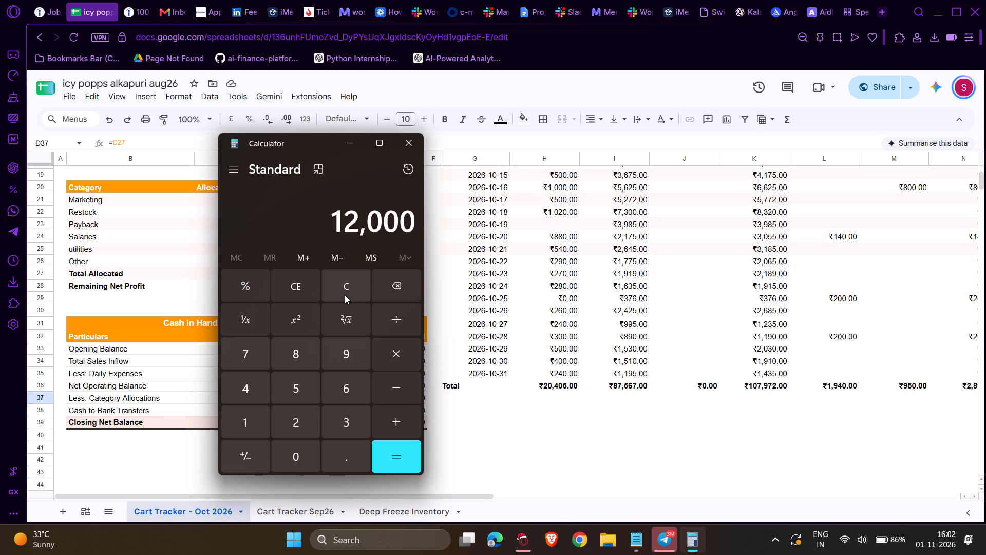
{"action": "type", "text": "/31"}
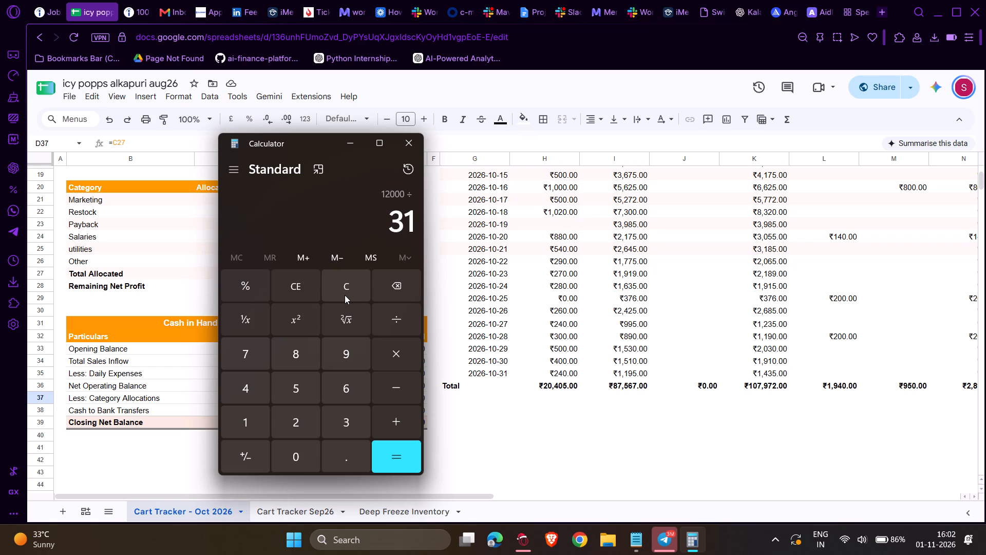
{"action": "key", "text": "Return"}
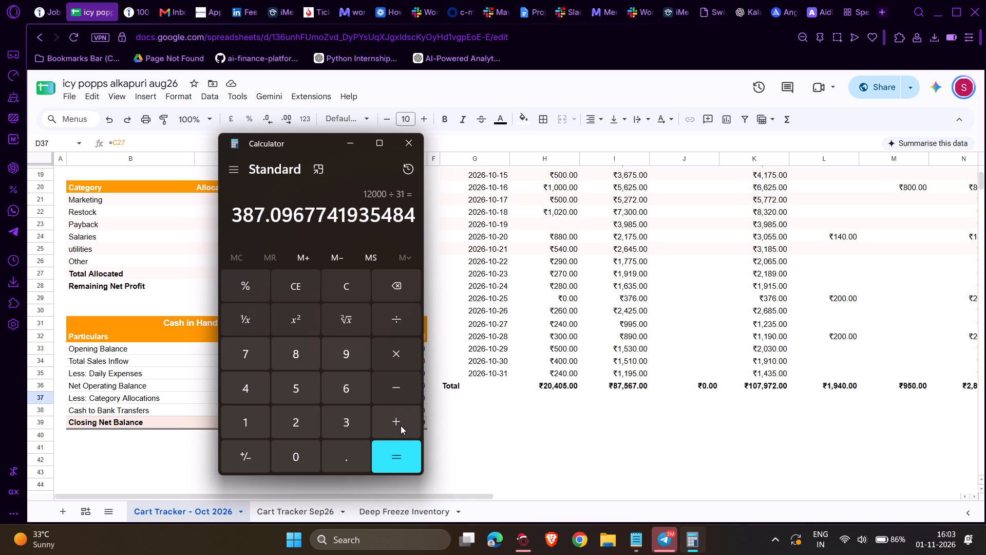
Subtract 800 and 3000 from 12000 in Calculator.
{"action": "left_click", "coordinate": [366, 289]}
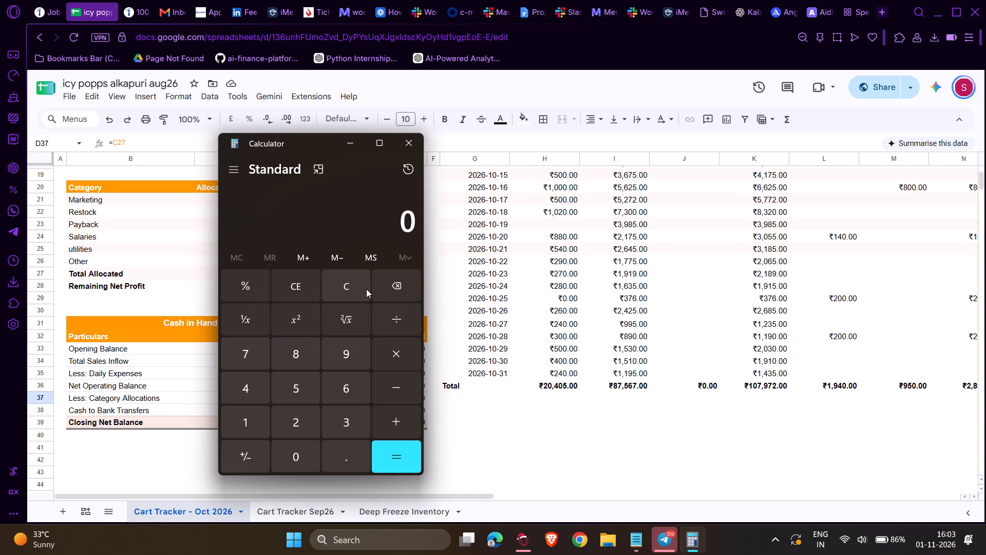
{"action": "type", "text": "1200"}
{"action": "key", "text": "0"}
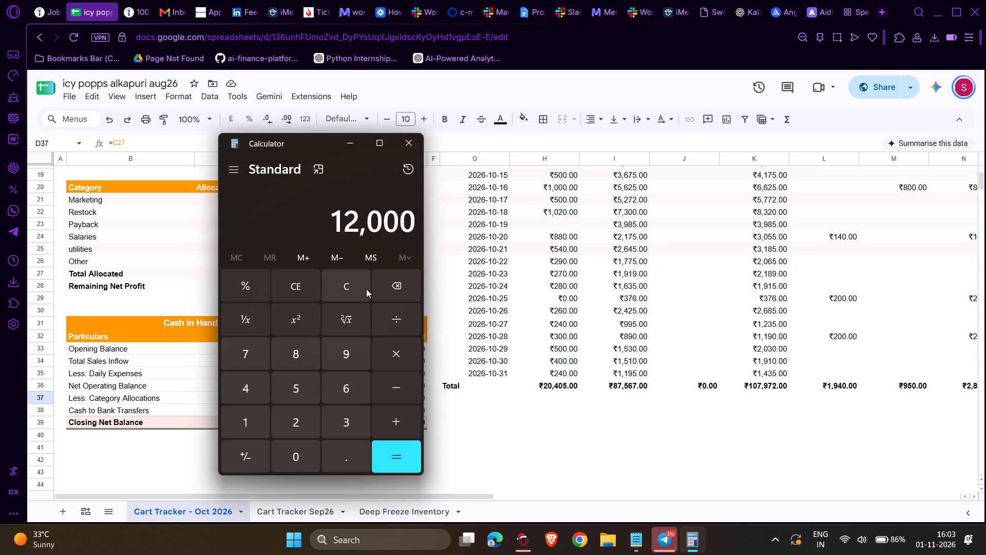
{"action": "key", "text": "minus"}
{"action": "type", "text": "800-3000"}
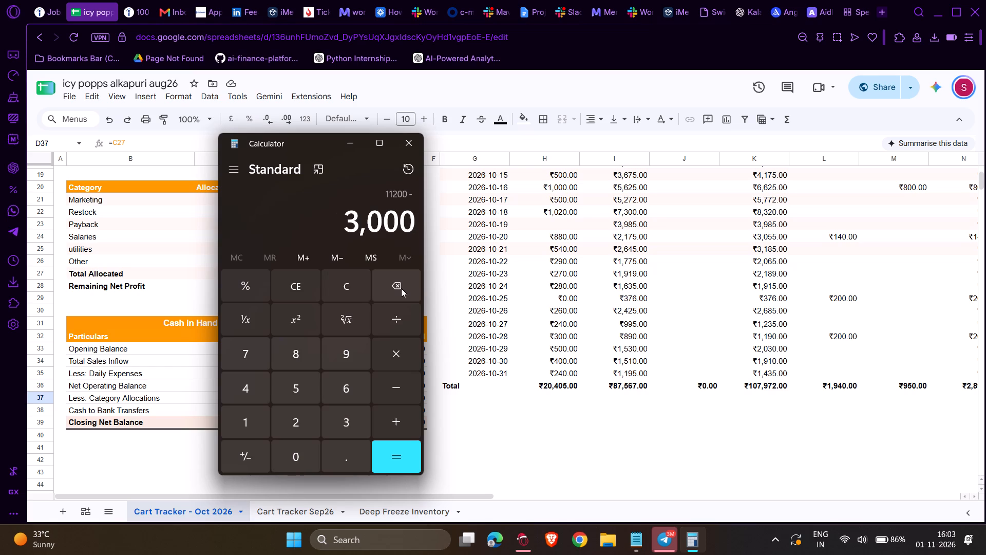
{"action": "left_click", "coordinate": [394, 459]}
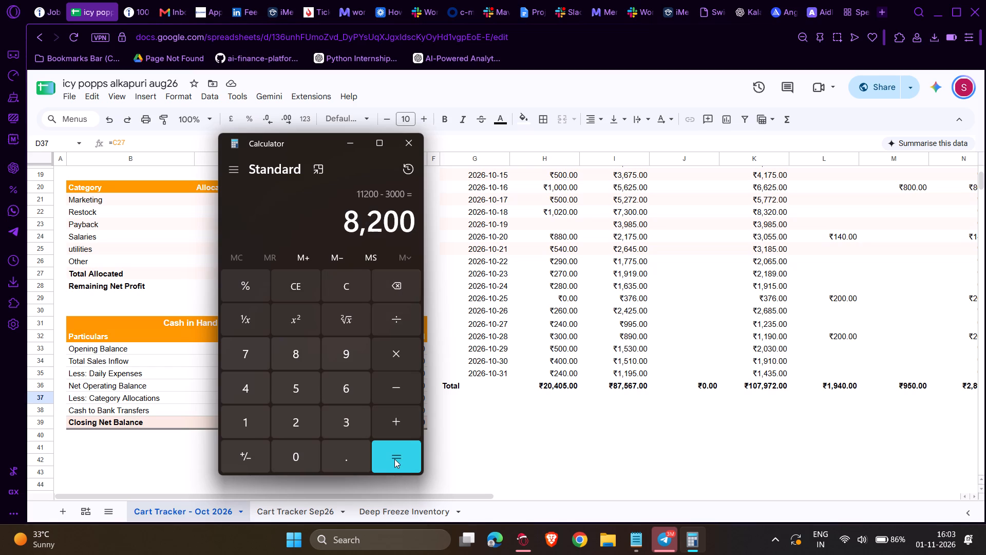
Return to the spreadsheet and compare the October 2026 allocations and cash calculation table with those on the Cart Tracker Sep26 sheet.
{"action": "left_click", "coordinate": [598, 458]}
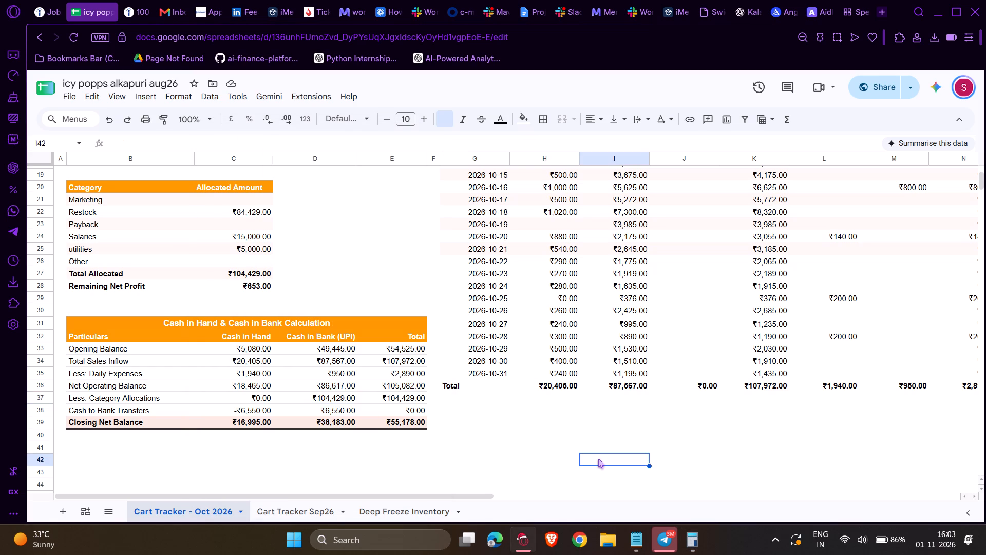
{"action": "scroll", "coordinate": [598, 458], "scroll_direction": "up", "scroll_amount": 4}
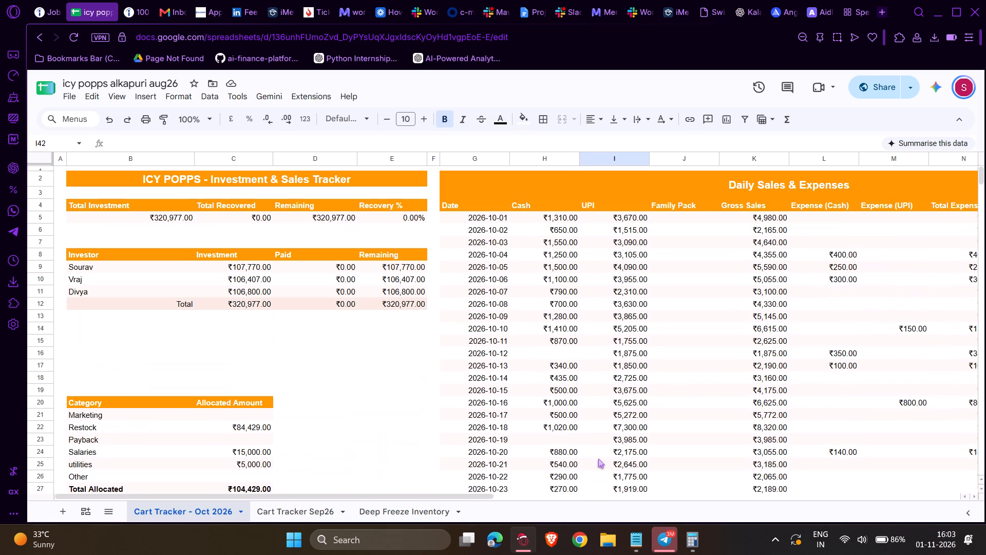
{"action": "scroll", "coordinate": [598, 458], "scroll_direction": "down", "scroll_amount": 4}
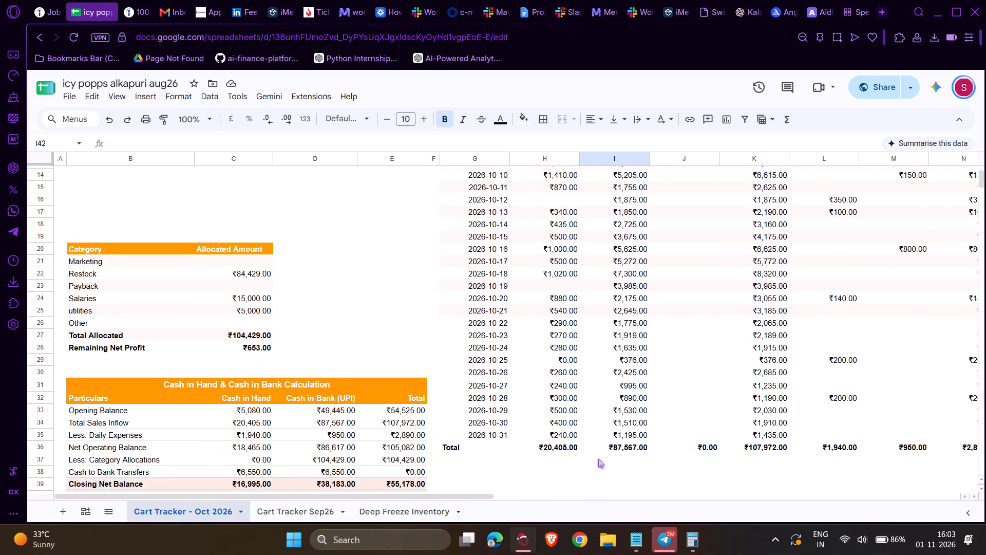
{"action": "scroll", "coordinate": [598, 458], "scroll_direction": "up", "scroll_amount": 1}
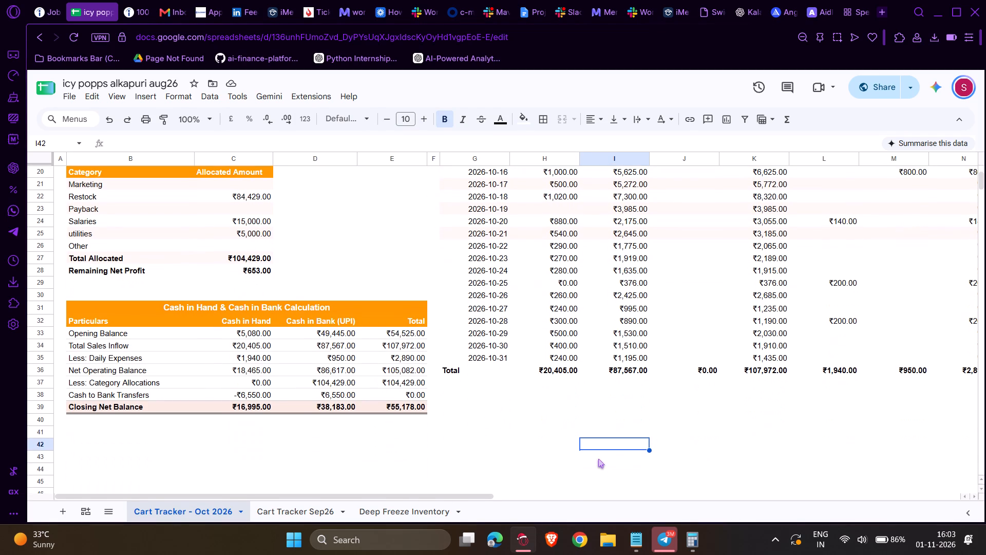
{"action": "scroll", "coordinate": [598, 458], "scroll_direction": "up", "scroll_amount": 1}
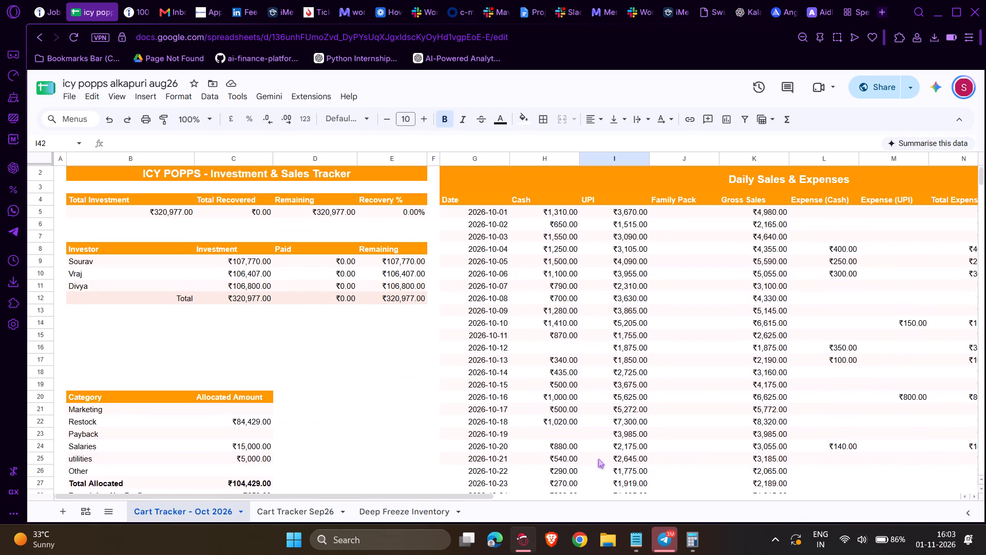
{"action": "scroll", "coordinate": [598, 458], "scroll_direction": "up", "scroll_amount": 1}
{"action": "left_click", "coordinate": [314, 507]}
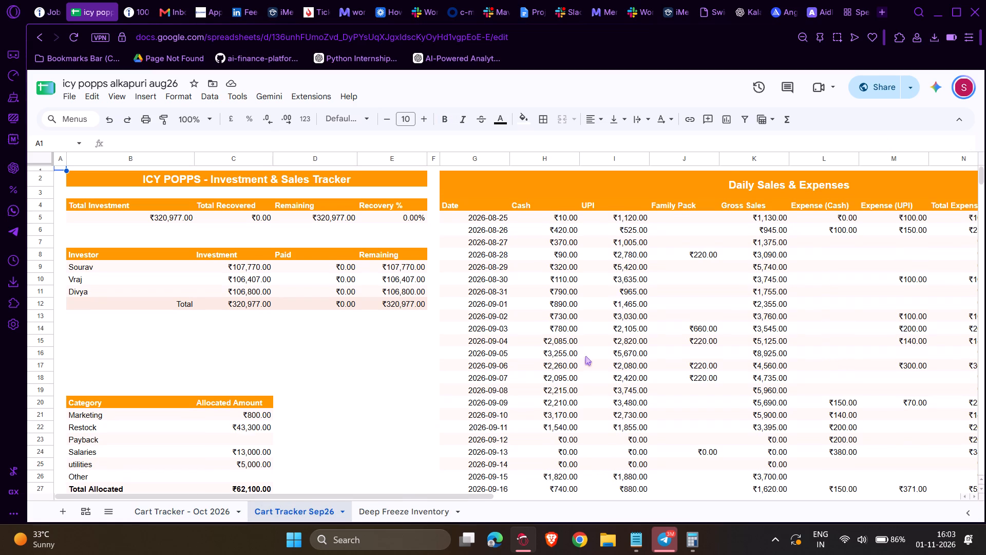
{"action": "scroll", "coordinate": [646, 350], "scroll_direction": "down", "scroll_amount": 1}
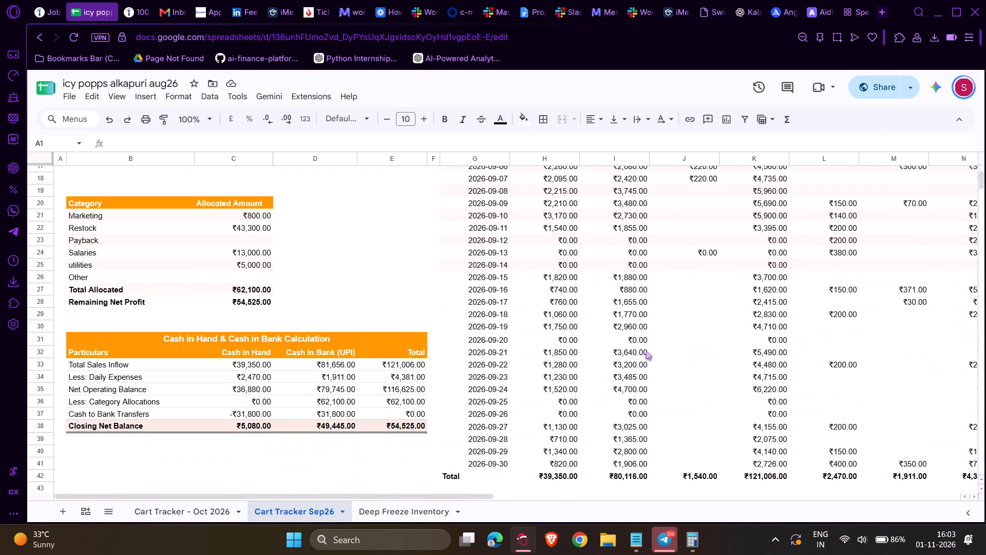
{"action": "scroll", "coordinate": [646, 350], "scroll_direction": "down", "scroll_amount": 1}
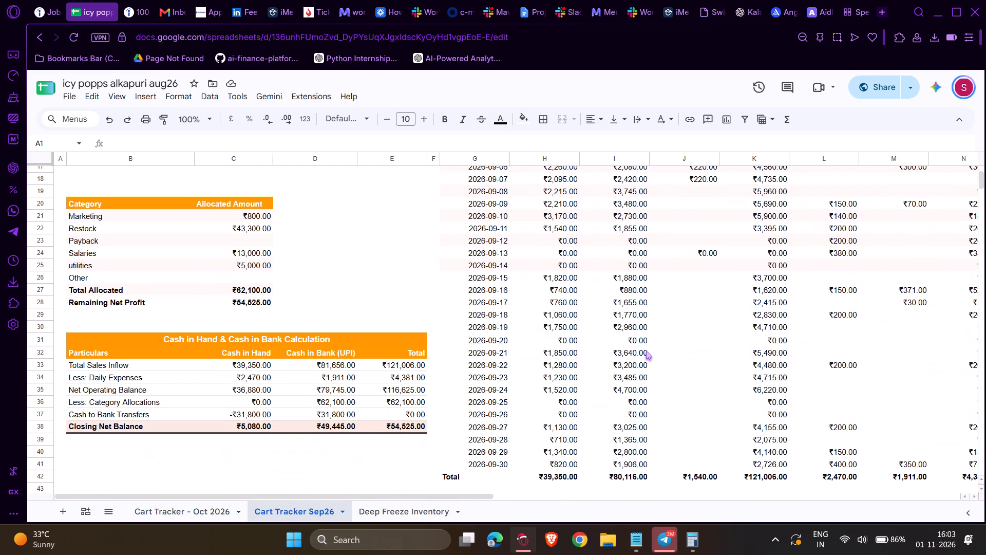
{"action": "scroll", "coordinate": [646, 350], "scroll_direction": "down", "scroll_amount": 1}
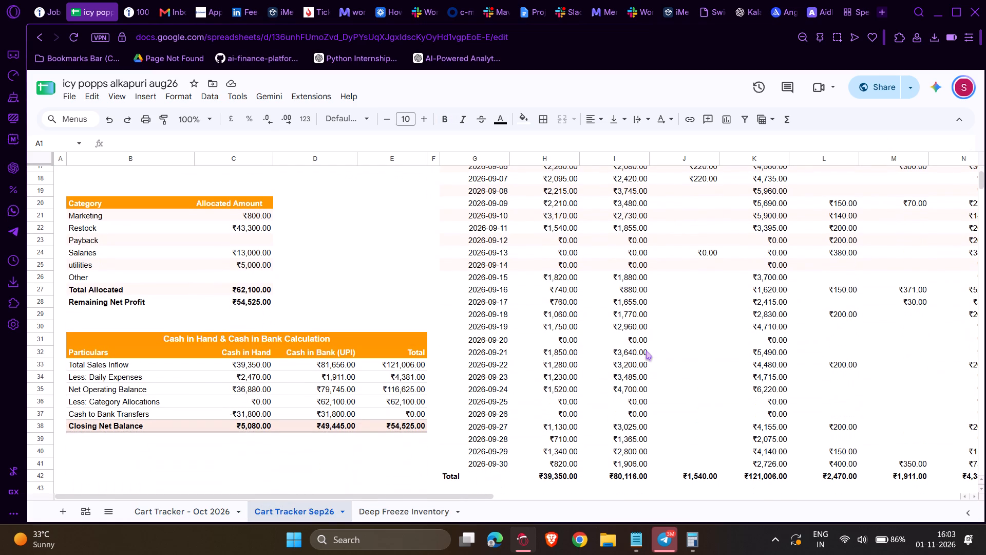
{"action": "scroll", "coordinate": [646, 350], "scroll_direction": "down", "scroll_amount": 1}
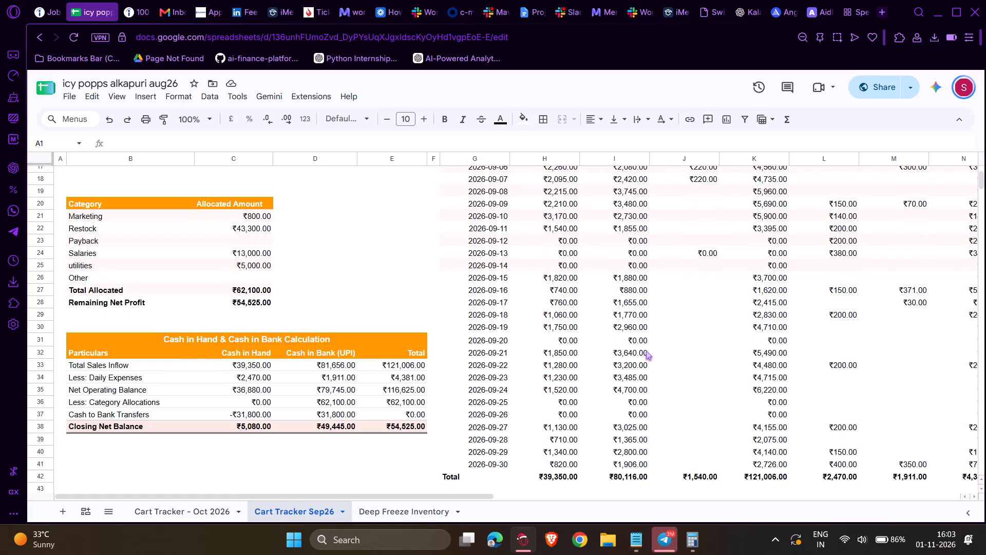
{"action": "scroll", "coordinate": [646, 350], "scroll_direction": "down", "scroll_amount": 1}
{"action": "left_click", "coordinate": [219, 506]}
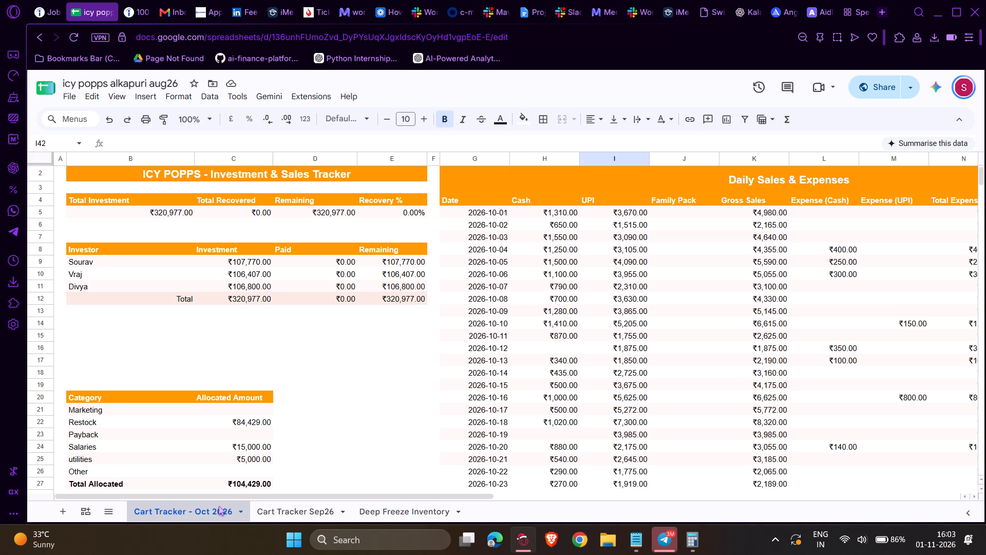
Switch back to Calculator from the October 2026 cart tracker.
{"action": "left_click", "coordinate": [701, 540]}
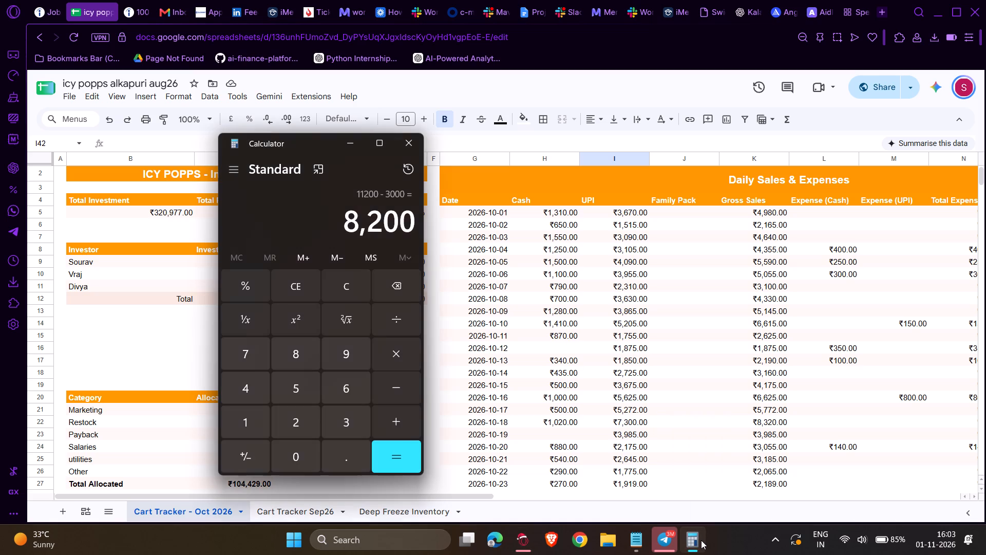
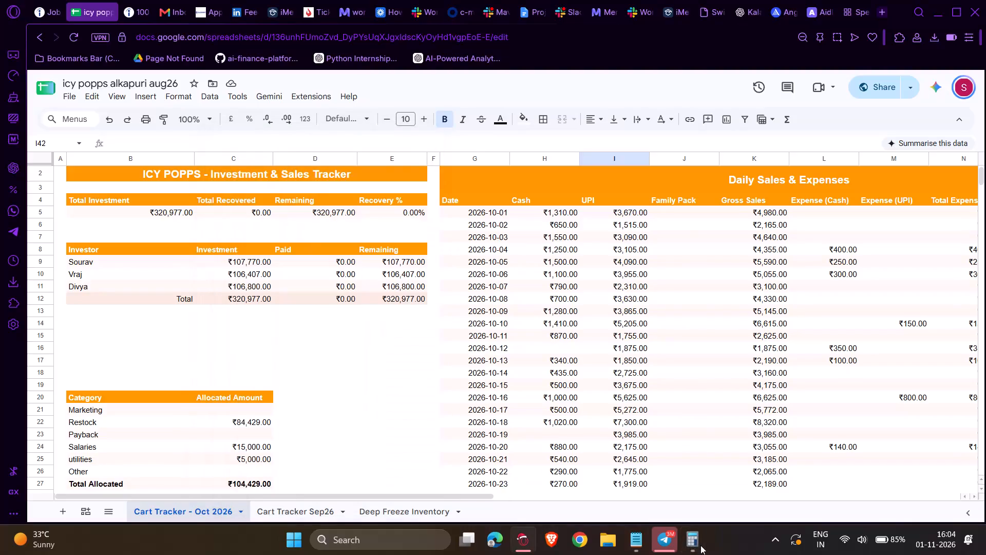
Switch to the Notepad notes, append "+ 4500" to the end of the "sumit" line, and put the notes away.
{"action": "left_click", "coordinate": [700, 545]}
{"action": "left_click", "coordinate": [638, 541]}
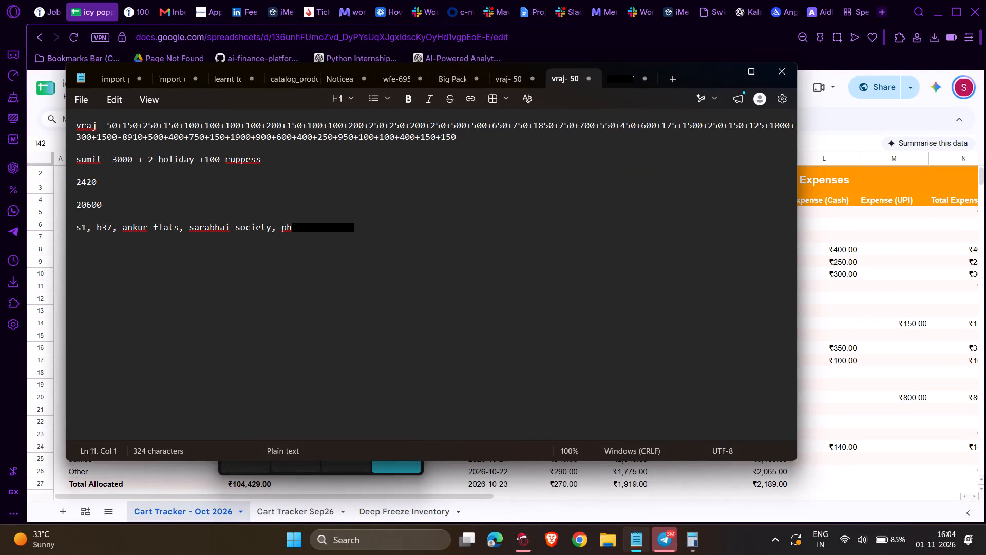
{"action": "left_click", "coordinate": [296, 153]}
{"action": "left_click", "coordinate": [284, 166]}
{"action": "left_click", "coordinate": [279, 162]}
{"action": "key", "text": "space"}
{"action": "type", "text": "+4500"}
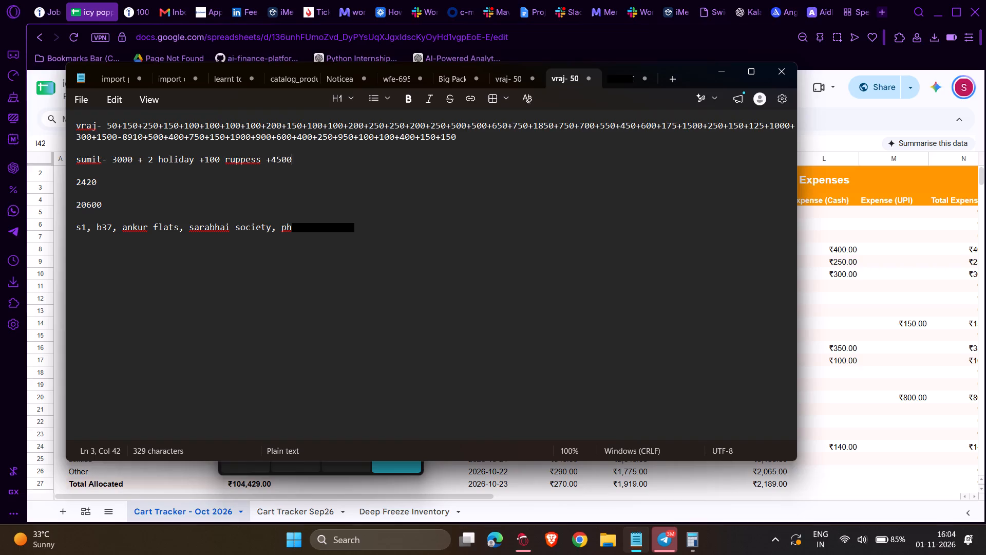
{"action": "left_click", "coordinate": [271, 162]}
{"action": "key", "text": "space"}
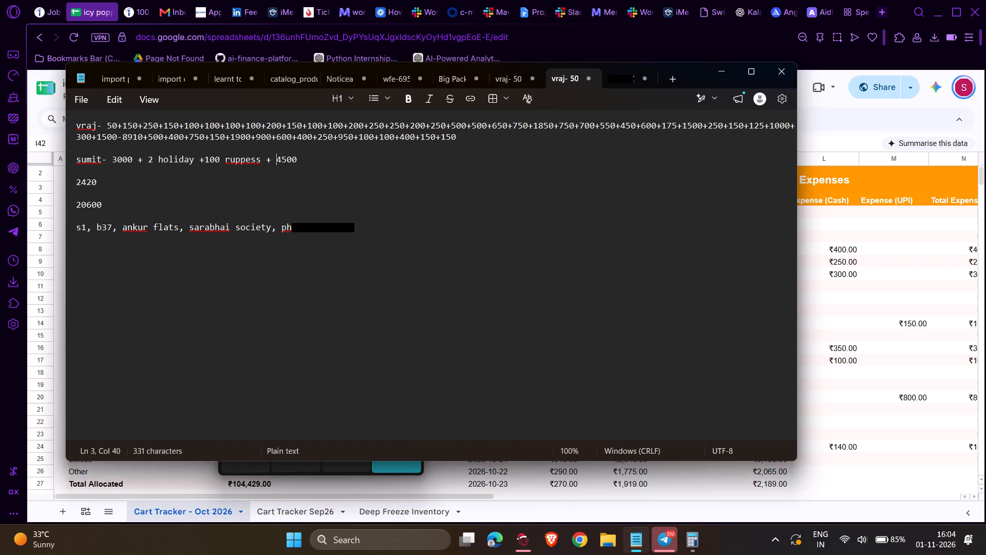
{"action": "left_click", "coordinate": [466, 237]}
{"action": "left_click", "coordinate": [721, 77]}
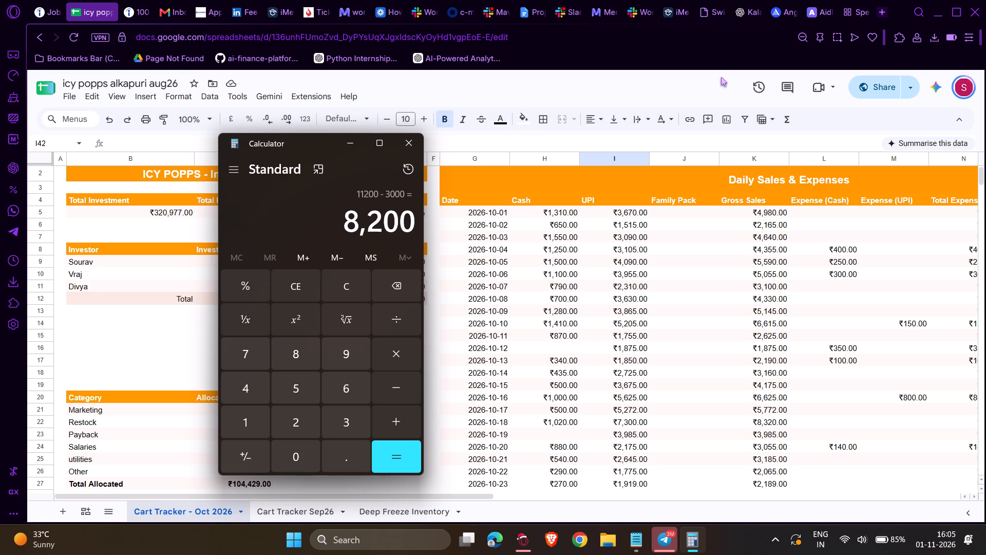
Return to the October 2026 cart tracker and review its category allocations, cash calculation table and daily sales and expense totals.
{"action": "left_click", "coordinate": [354, 149]}
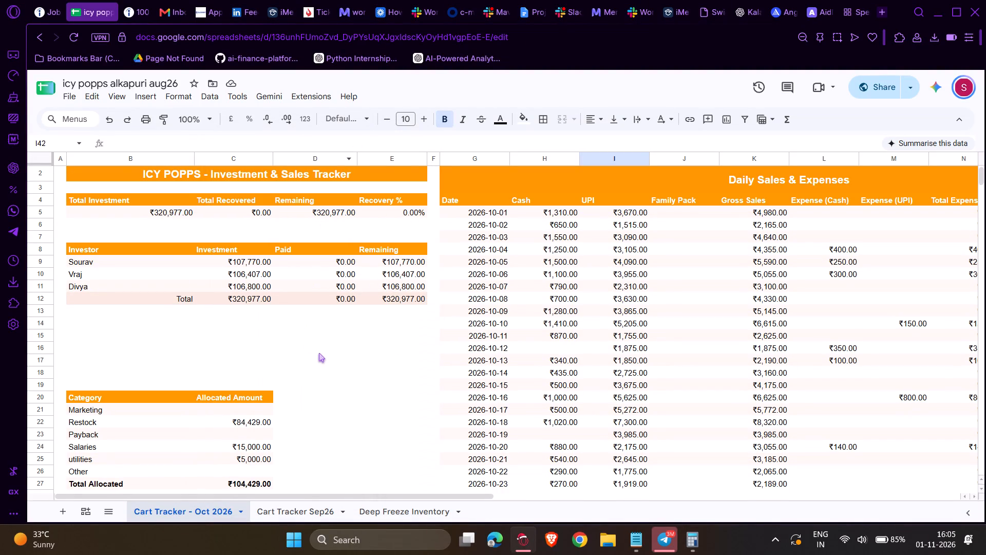
{"action": "scroll", "coordinate": [319, 353], "scroll_direction": "down", "scroll_amount": 2}
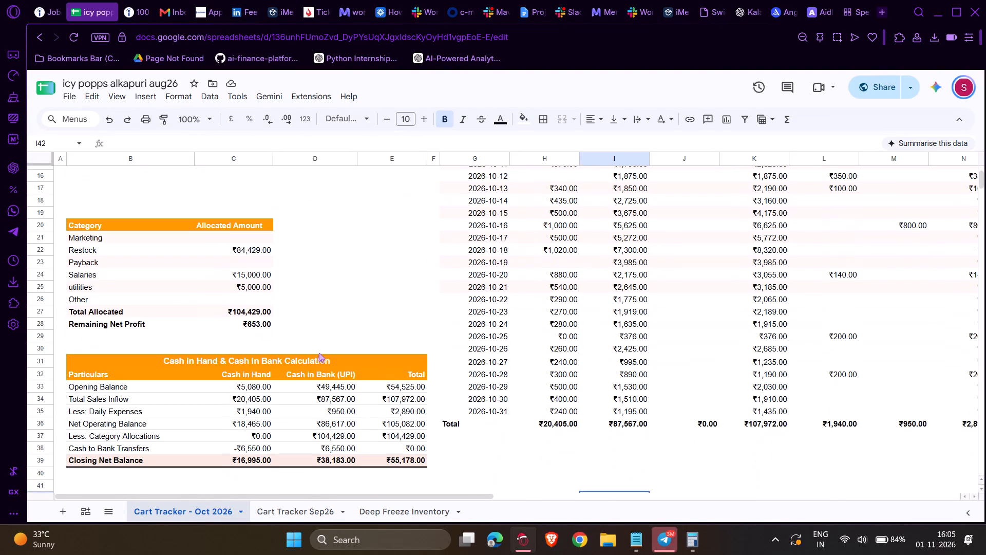
{"action": "scroll", "coordinate": [319, 353], "scroll_direction": "down", "scroll_amount": 1}
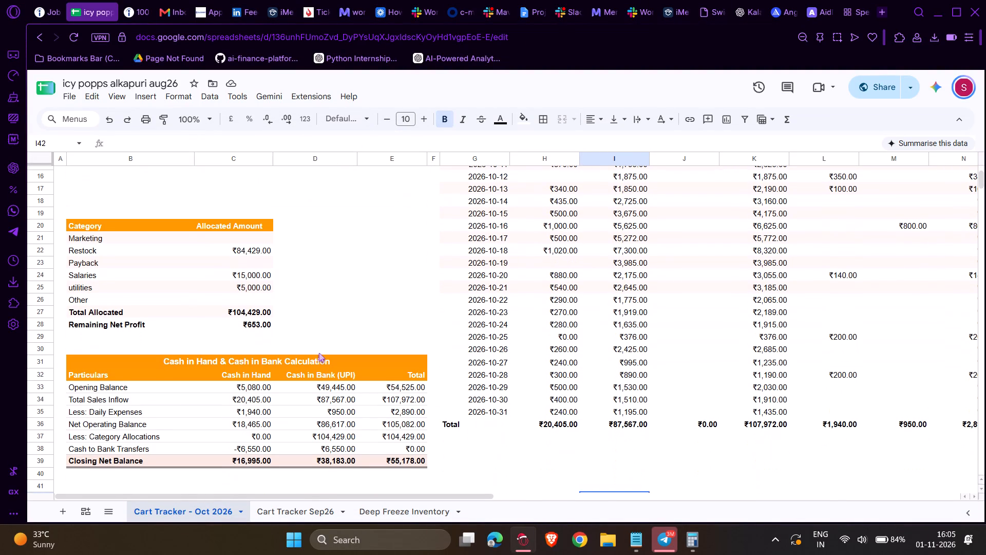
{"action": "scroll", "coordinate": [319, 353], "scroll_direction": "down", "scroll_amount": 1}
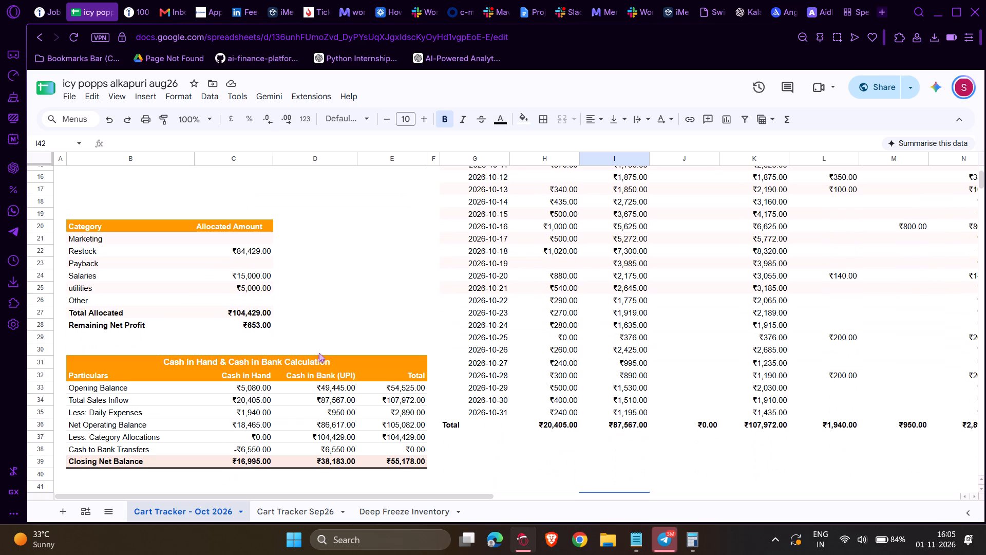
{"action": "scroll", "coordinate": [319, 353], "scroll_direction": "down", "scroll_amount": 1}
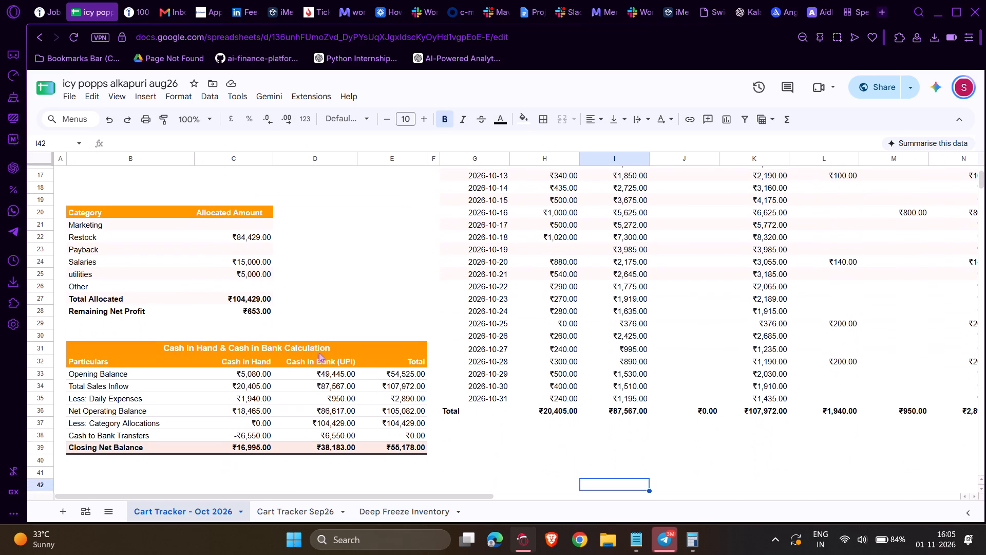
{"action": "scroll", "coordinate": [319, 353], "scroll_direction": "down", "scroll_amount": 1}
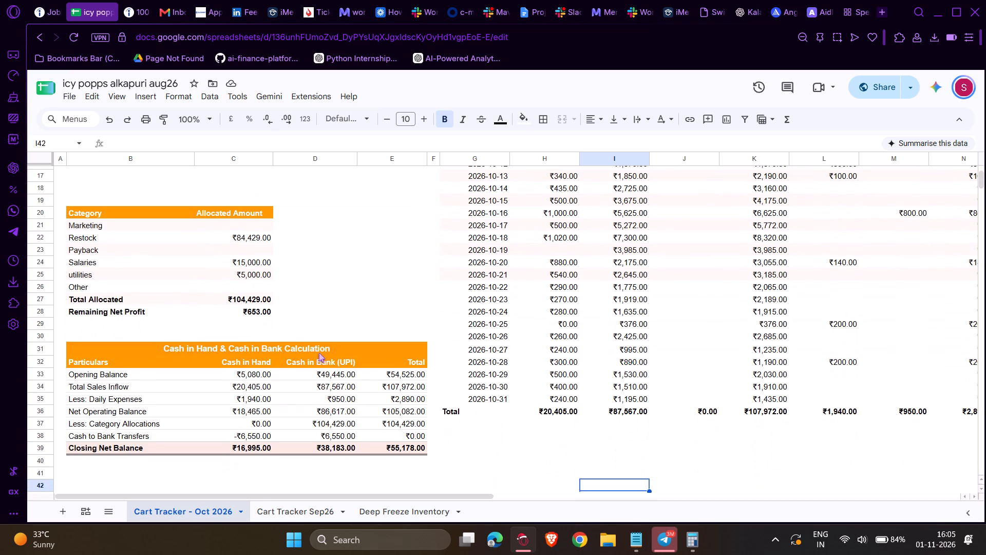
{"action": "scroll", "coordinate": [319, 353], "scroll_direction": "down", "scroll_amount": 2}
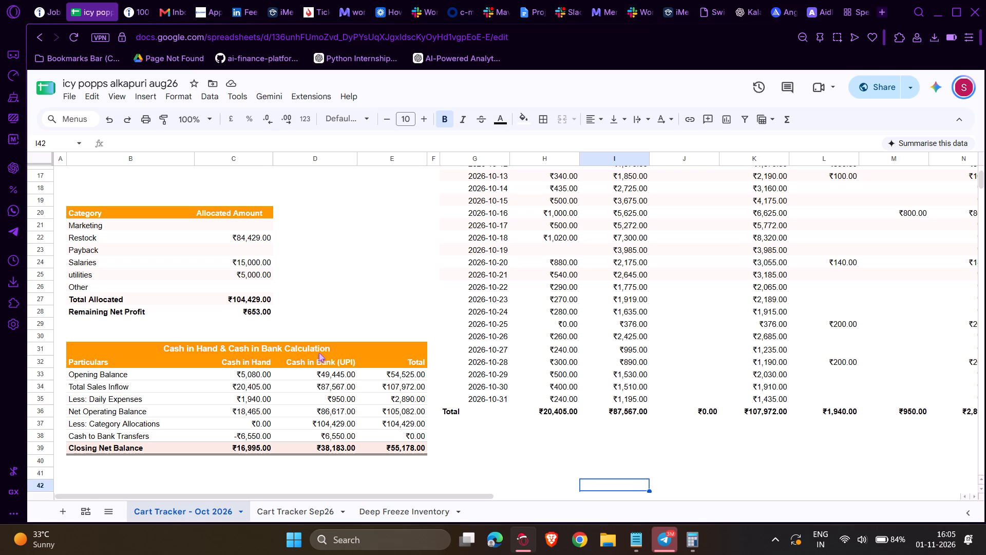
{"action": "scroll", "coordinate": [319, 353], "scroll_direction": "down", "scroll_amount": 1}
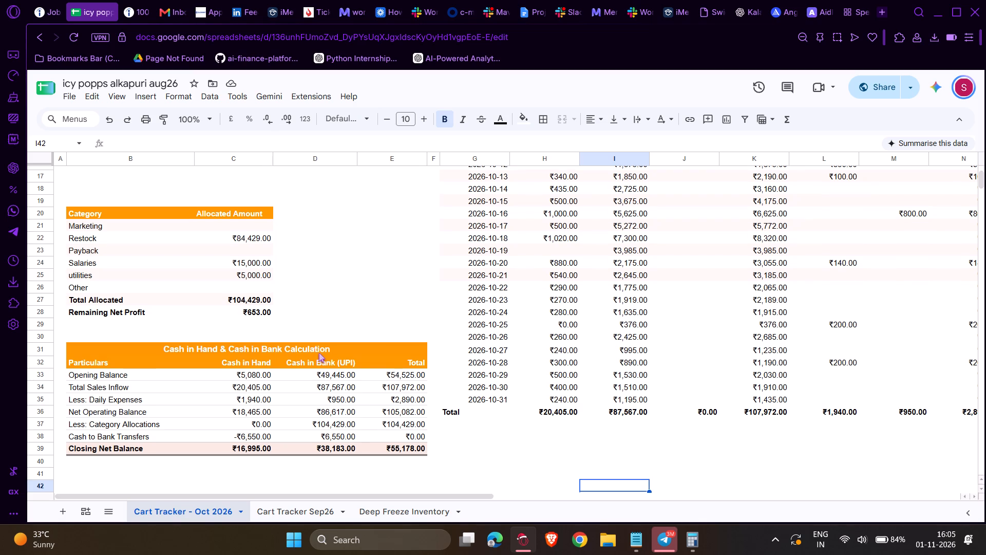
{"action": "scroll", "coordinate": [319, 353], "scroll_direction": "down", "scroll_amount": 6}
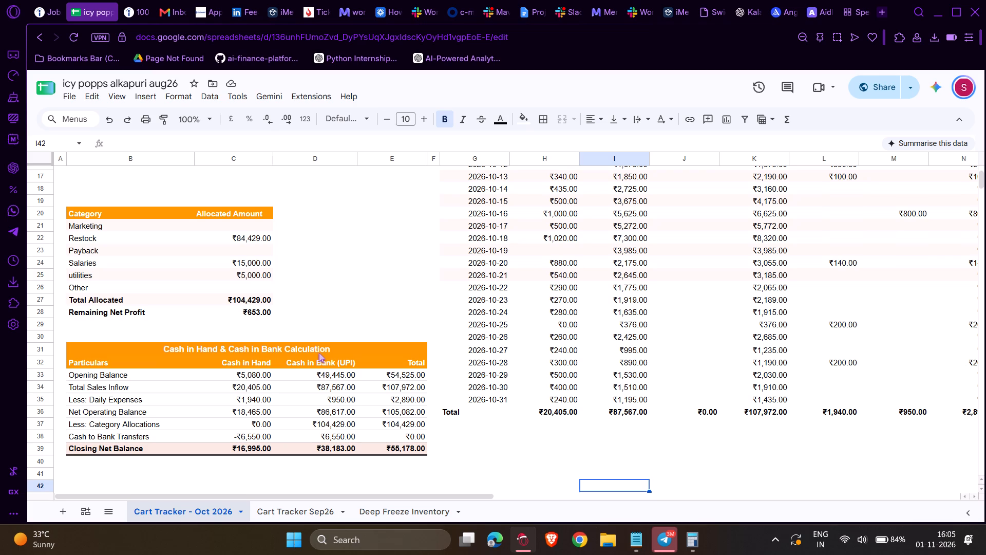
{"action": "scroll", "coordinate": [728, 388], "scroll_direction": "right", "scroll_amount": 1}
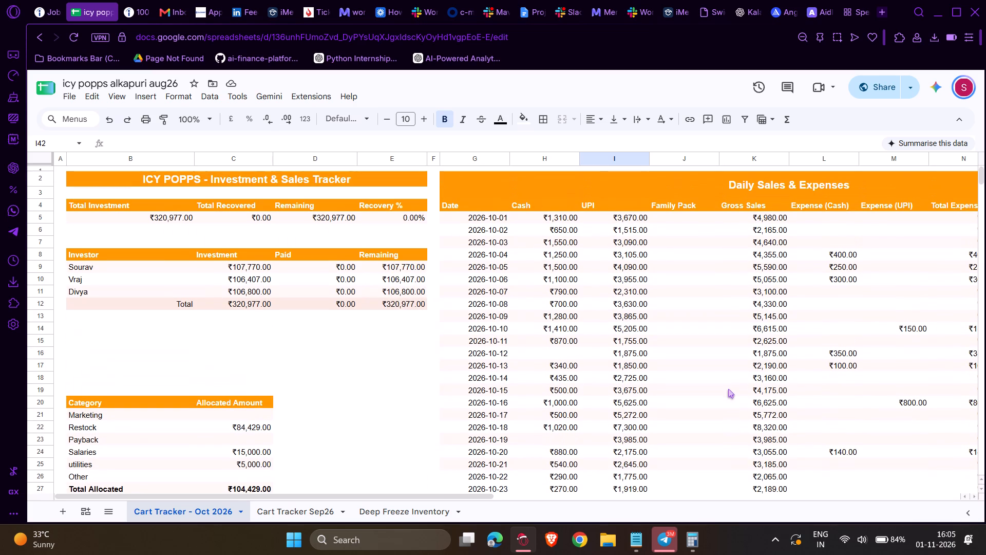
{"action": "scroll", "coordinate": [728, 388], "scroll_direction": "right", "scroll_amount": 1}
{"action": "scroll", "coordinate": [728, 388], "scroll_direction": "left", "scroll_amount": 1}
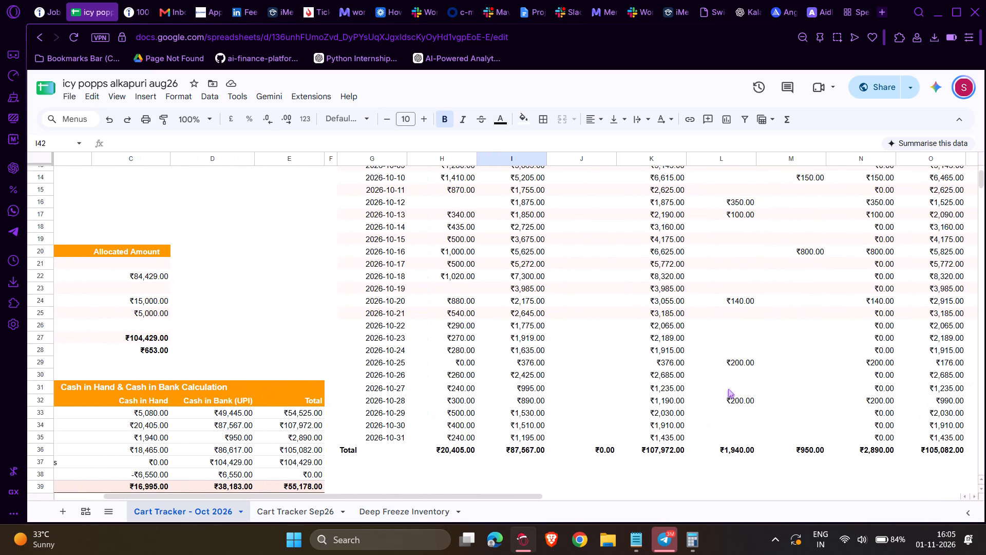
{"action": "scroll", "coordinate": [728, 388], "scroll_direction": "left", "scroll_amount": 1}
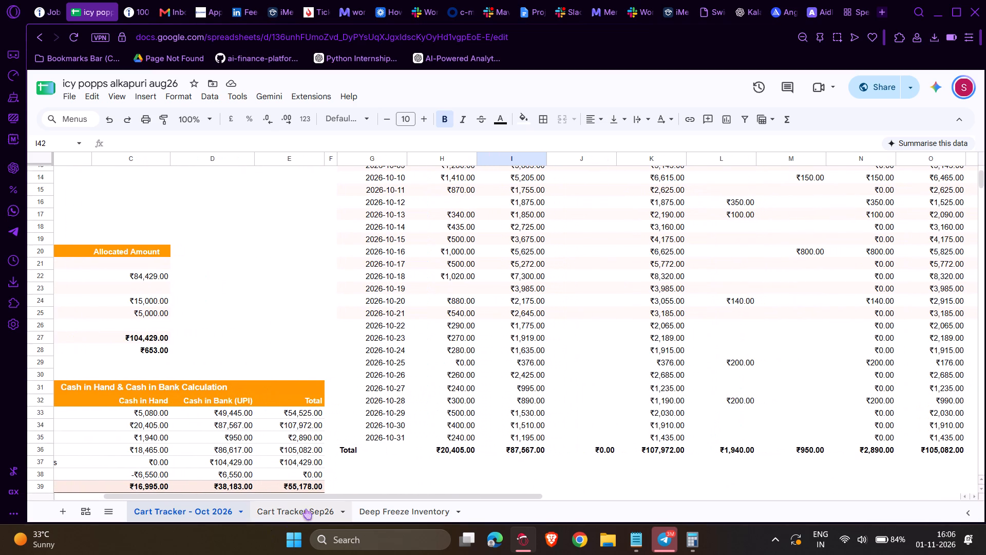
Check the Cart Tracker Sep26 sheet's allocations and cash calculation against those on the October 2026 sheet.
{"action": "left_click", "coordinate": [306, 509]}
{"action": "scroll", "coordinate": [558, 412], "scroll_direction": "left", "scroll_amount": 2}
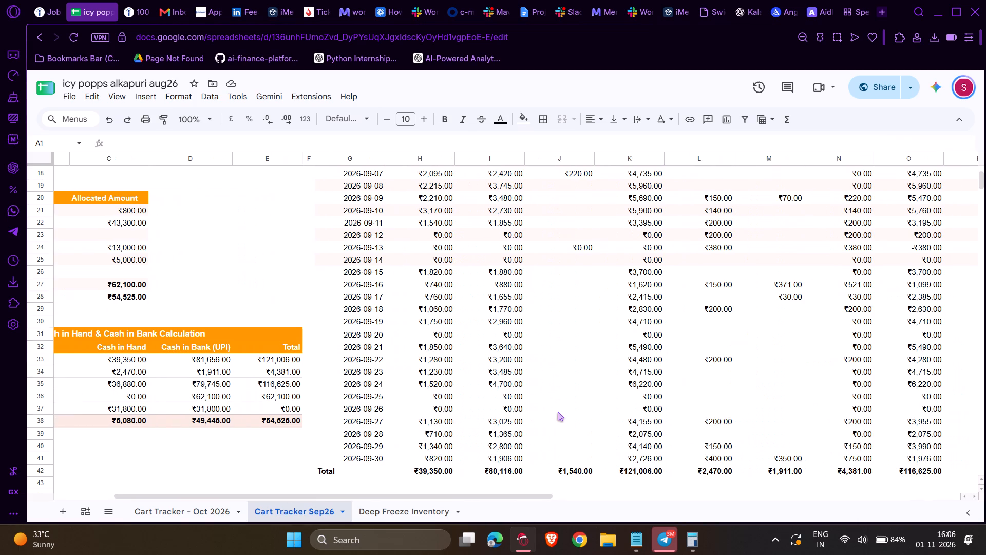
{"action": "left_click", "coordinate": [205, 503]}
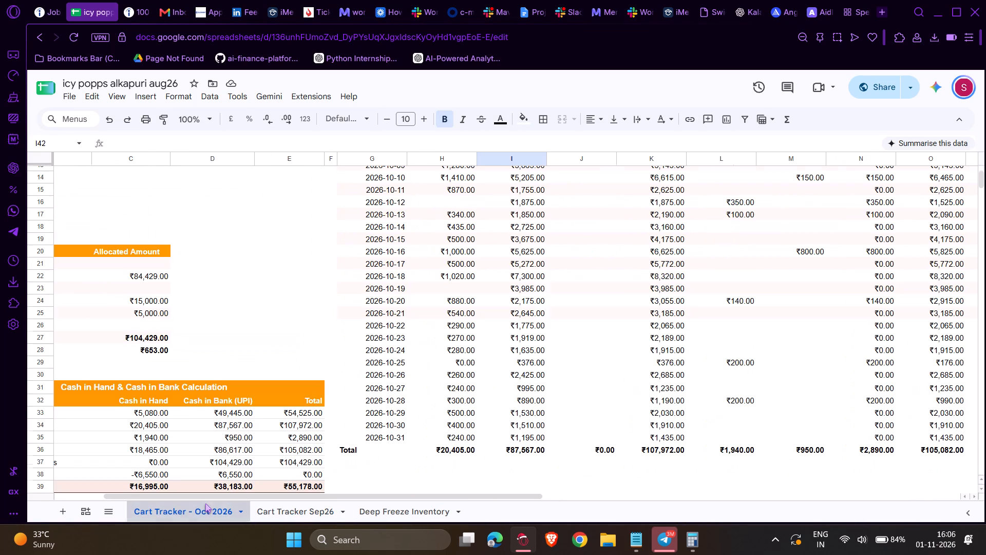
{"action": "scroll", "coordinate": [485, 403], "scroll_direction": "down", "scroll_amount": 1}
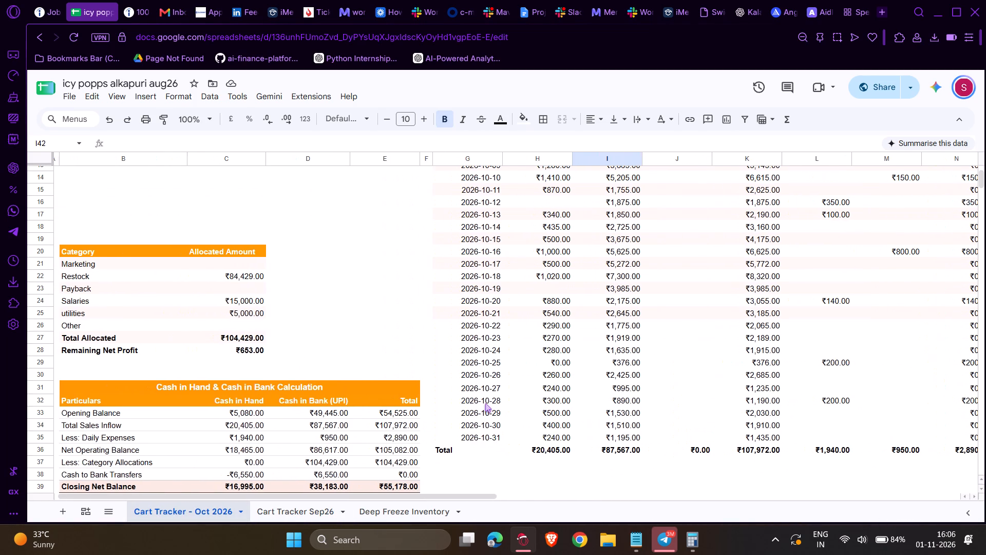
{"action": "scroll", "coordinate": [485, 403], "scroll_direction": "down", "scroll_amount": 1}
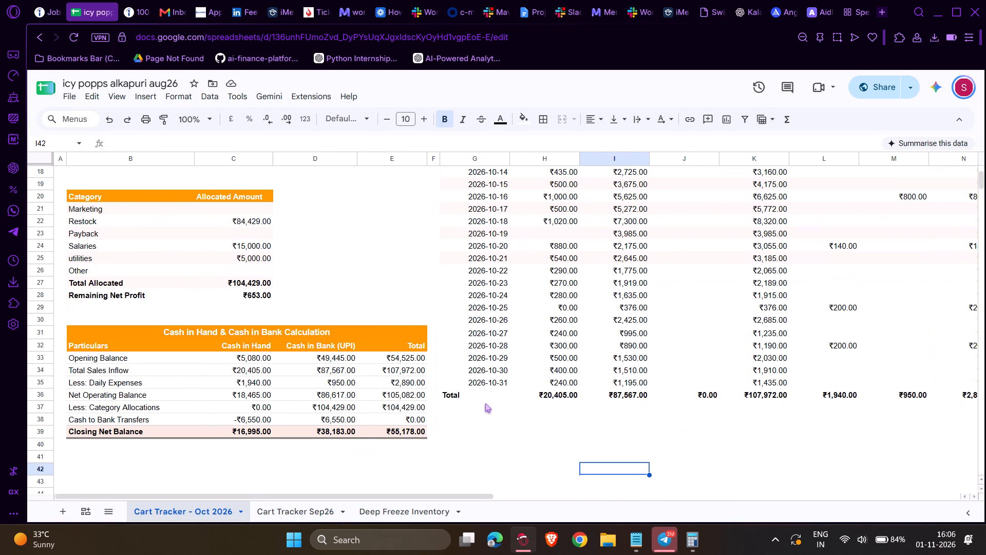
{"action": "scroll", "coordinate": [485, 403], "scroll_direction": "down", "scroll_amount": 1}
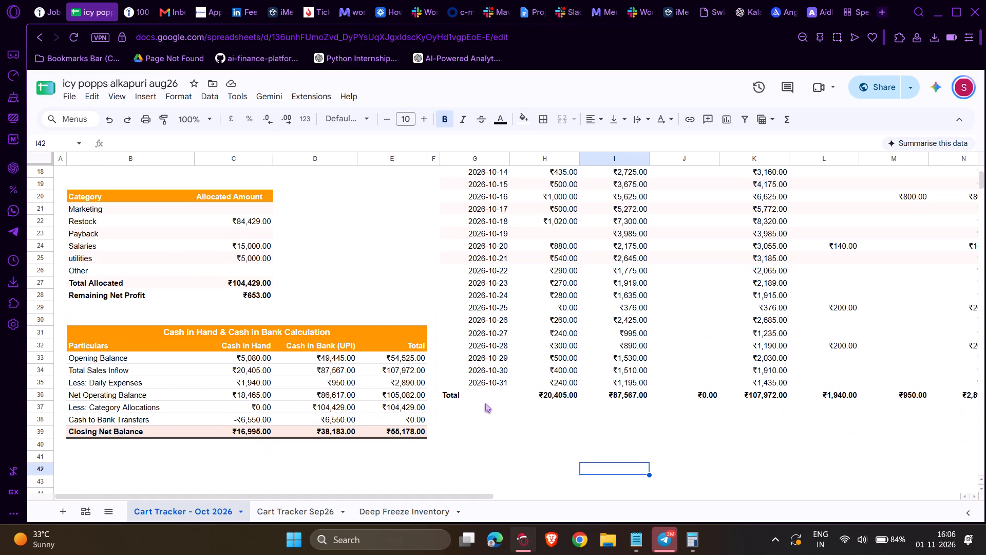
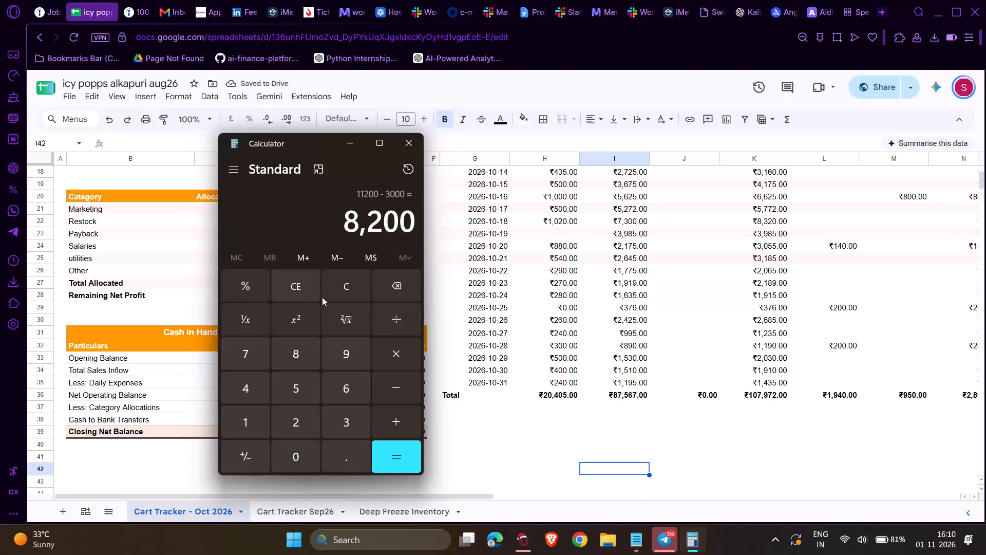
Clear the previous result in Calculator and add 1300 and 1100, keeping the sum open for another amount.
{"action": "left_click", "coordinate": [349, 306]}
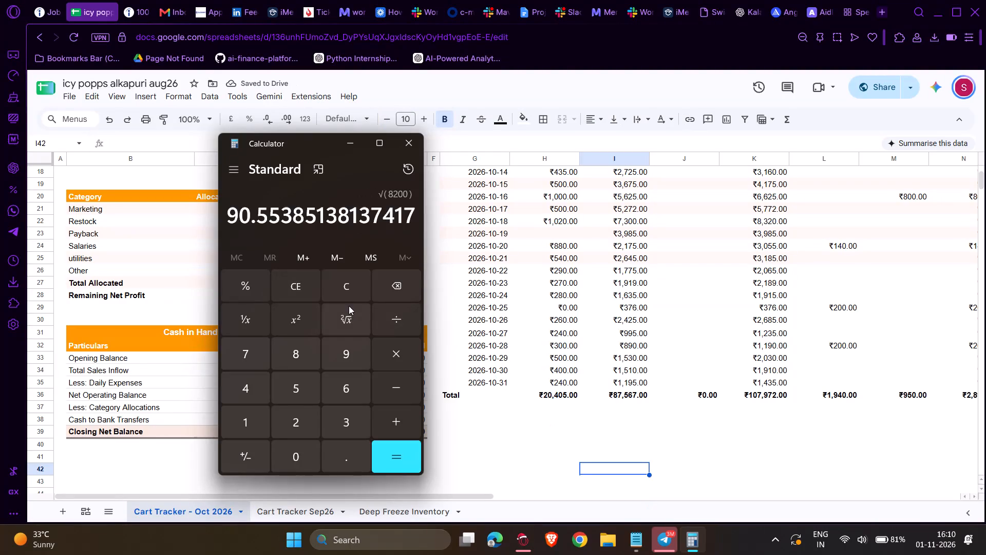
{"action": "left_click", "coordinate": [349, 301]}
{"action": "type", "text": "1300+110"}
{"action": "key", "text": "0"}
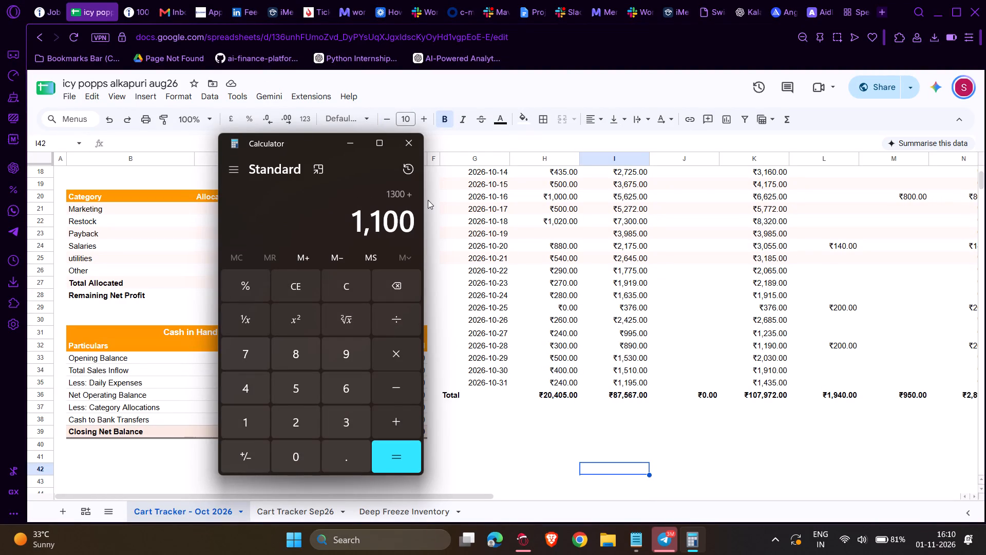
{"action": "key", "text": "plus"}
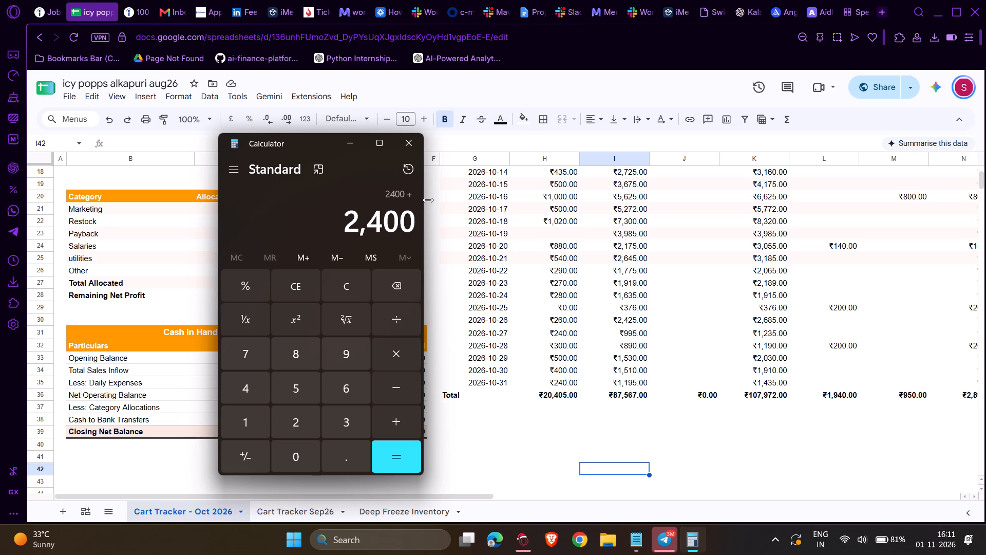
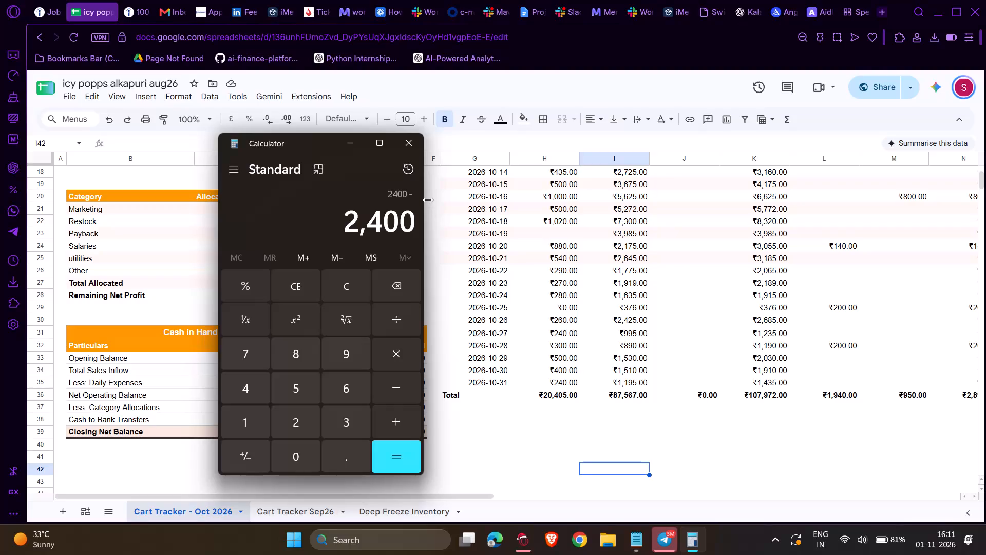
Subtract 3600 from the open 2400 sum and close Calculator.
{"action": "type", "text": "3600"}
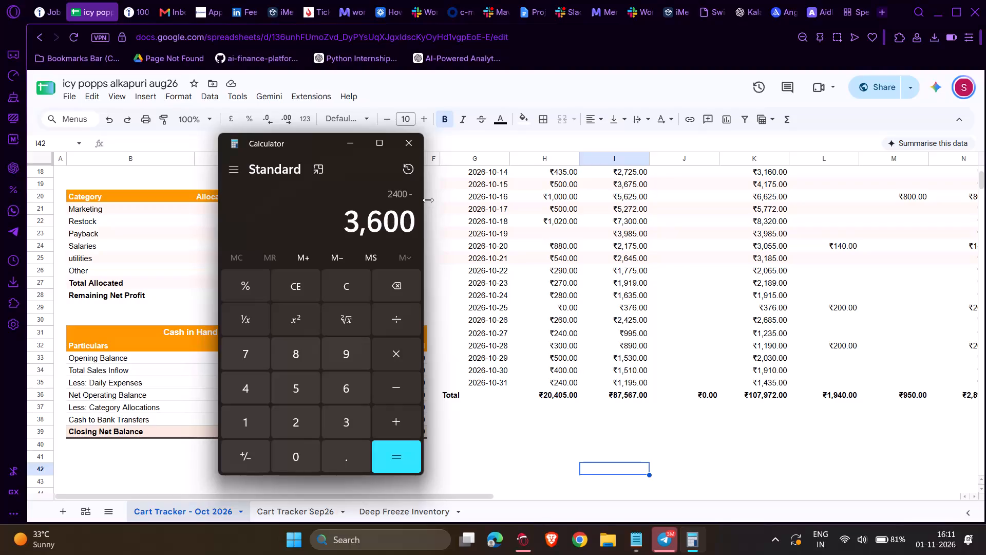
{"action": "key", "text": "Return"}
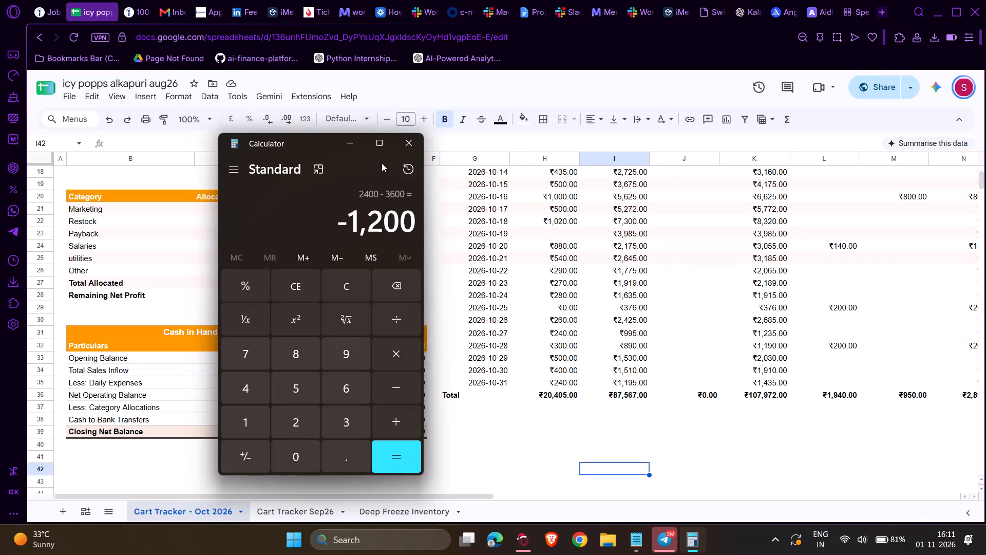
{"action": "left_click", "coordinate": [413, 146]}
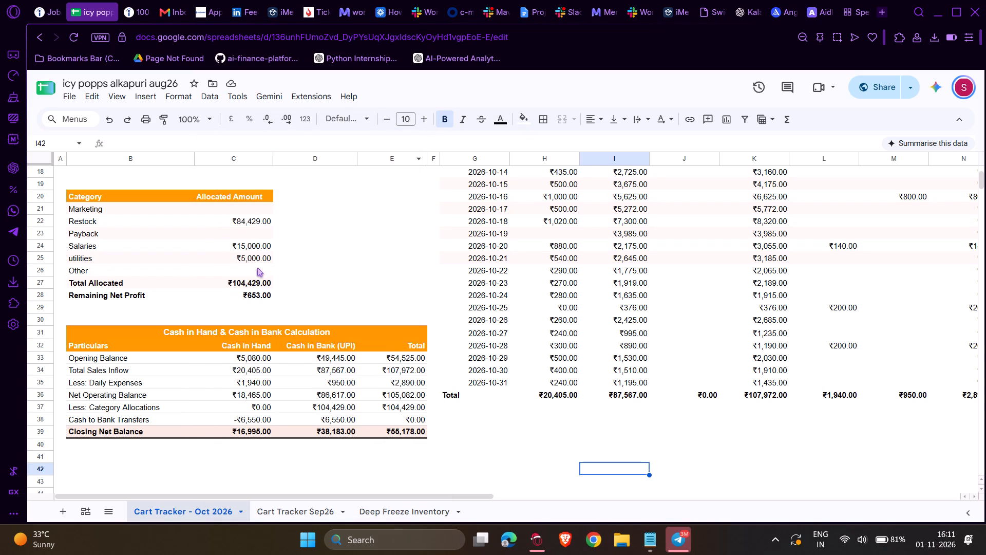
Set the utilities allocated amount in the October category table to 6200.
{"action": "double_click", "coordinate": [244, 262]}
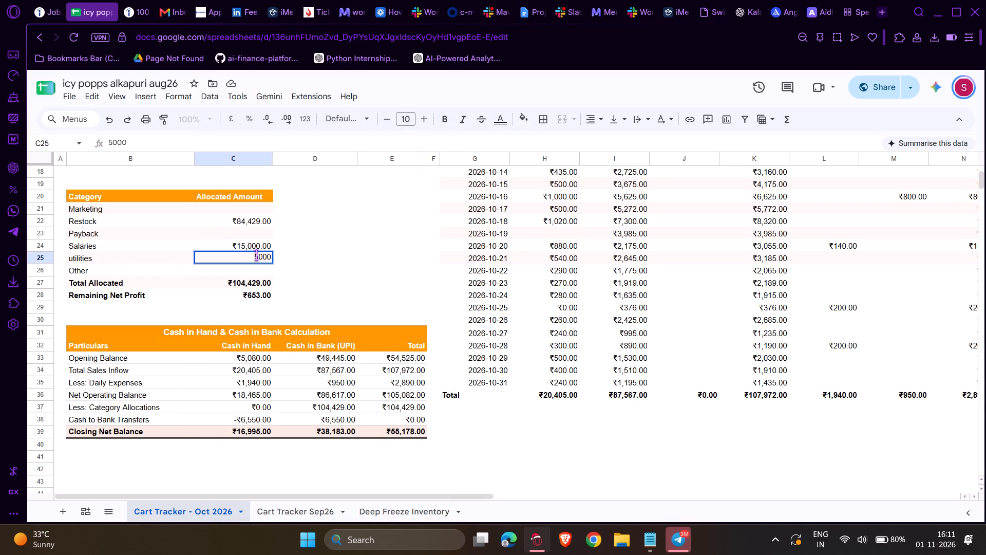
{"action": "left_click", "coordinate": [257, 257]}
{"action": "key", "text": "BackSpace"}
{"action": "key", "text": "6"}
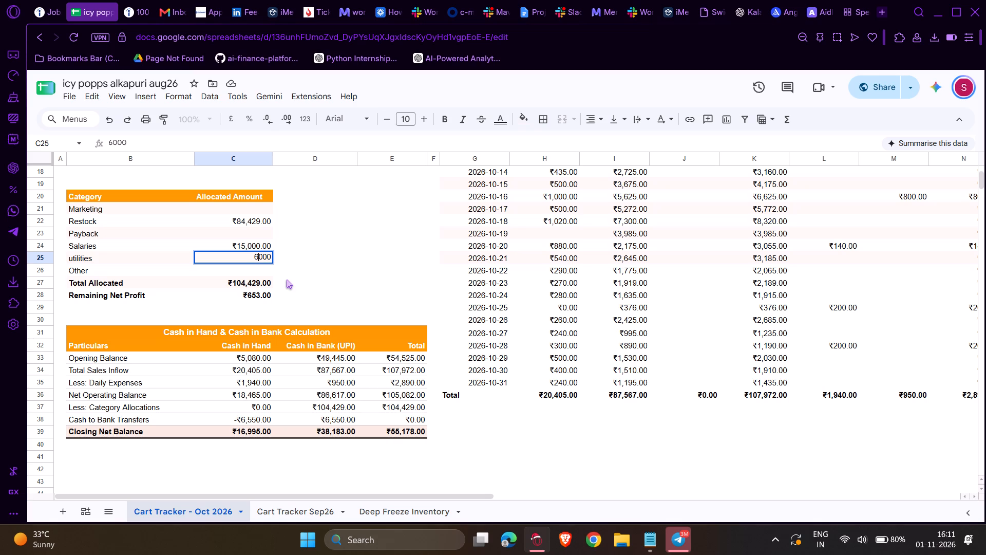
{"action": "key", "text": "Right"}
{"action": "key", "text": "BackSpace"}
{"action": "key", "text": "2"}
{"action": "left_click", "coordinate": [329, 311]}
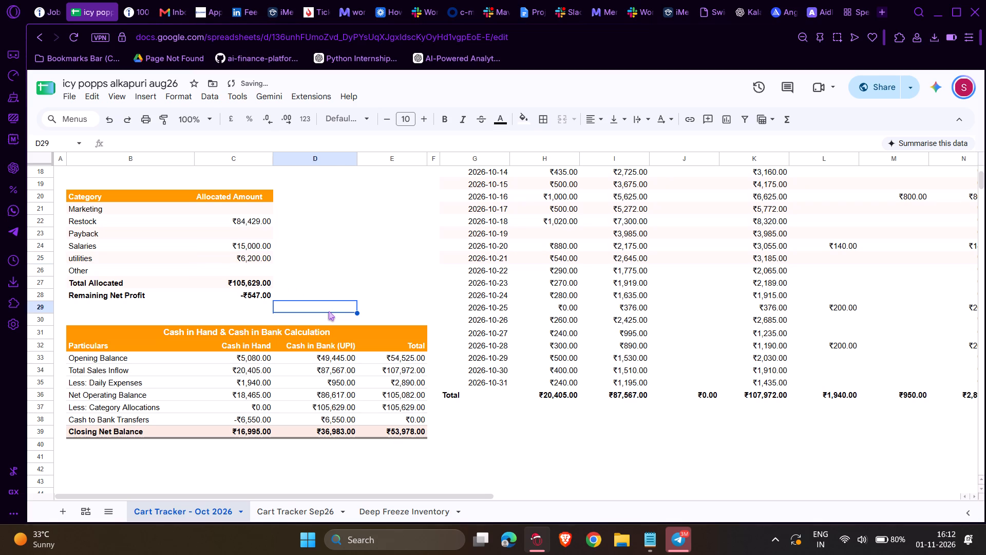
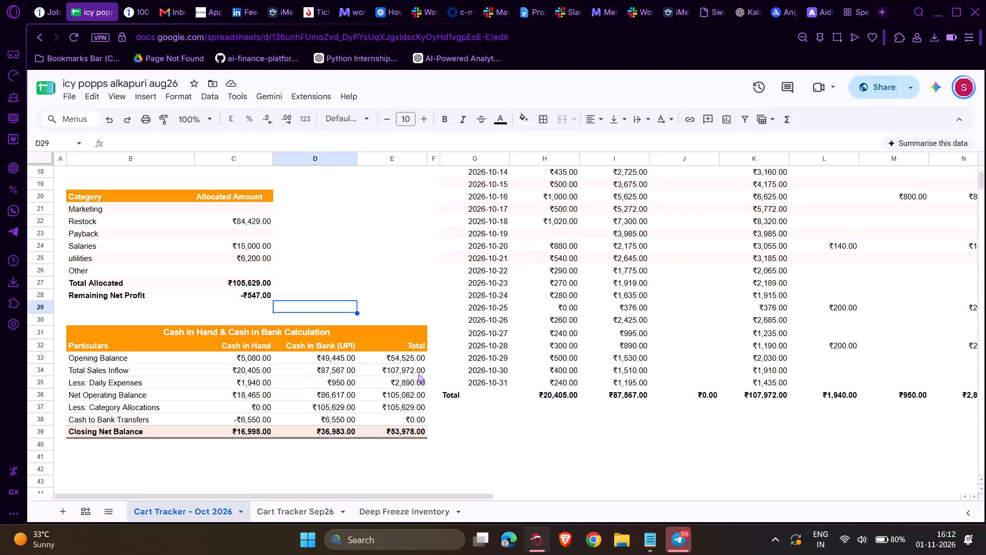
Review the October category allocations and the Cash in Hand & Cash in Bank calculation.
{"action": "scroll", "coordinate": [419, 374], "scroll_direction": "down", "scroll_amount": 1}
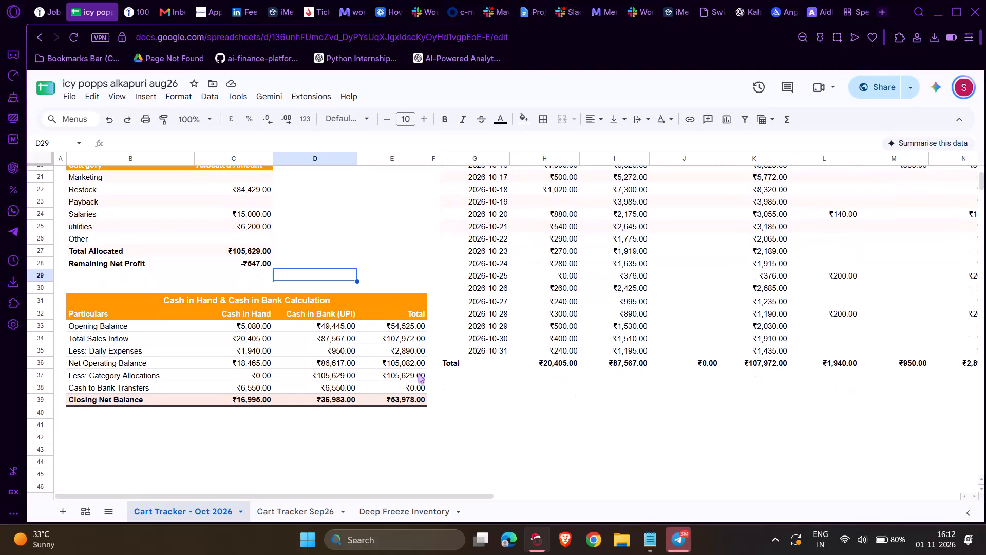
{"action": "scroll", "coordinate": [419, 374], "scroll_direction": "down", "scroll_amount": 1}
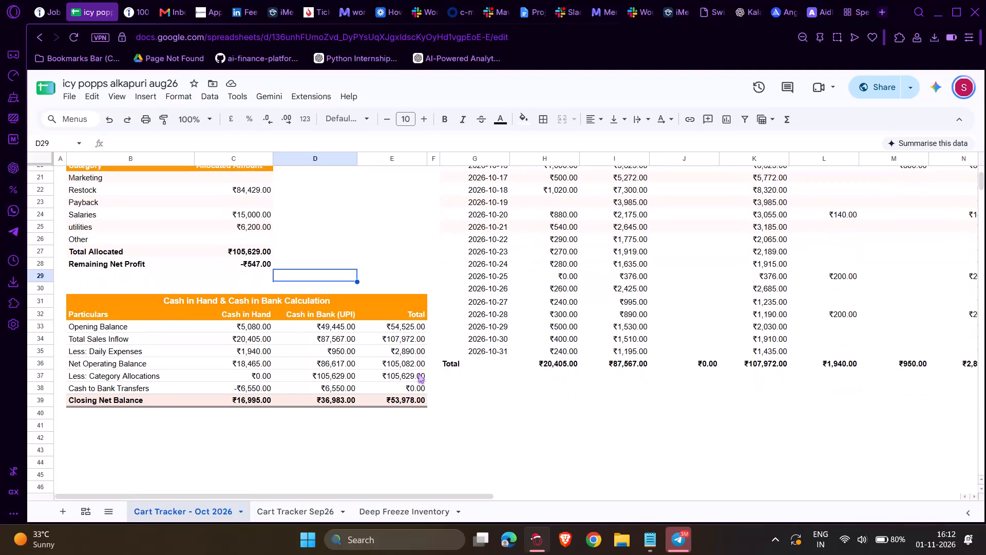
{"action": "scroll", "coordinate": [419, 374], "scroll_direction": "down", "scroll_amount": 1}
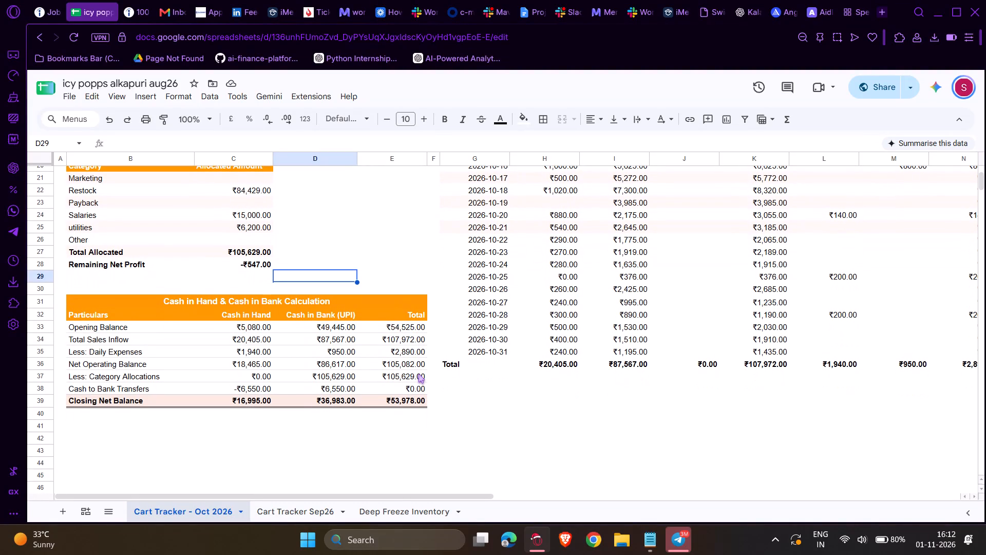
{"action": "scroll", "coordinate": [419, 374], "scroll_direction": "down", "scroll_amount": 2}
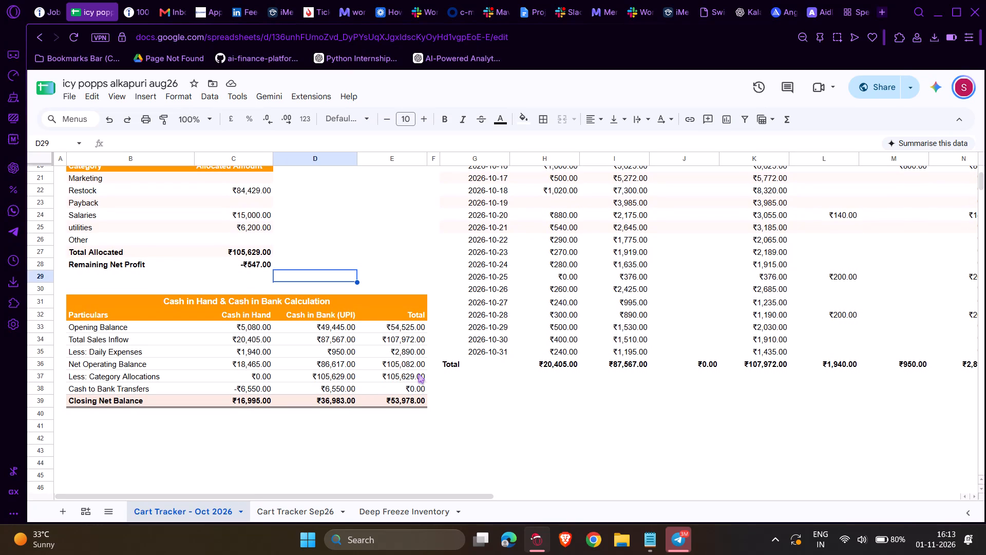
{"action": "scroll", "coordinate": [419, 374], "scroll_direction": "down", "scroll_amount": 4}
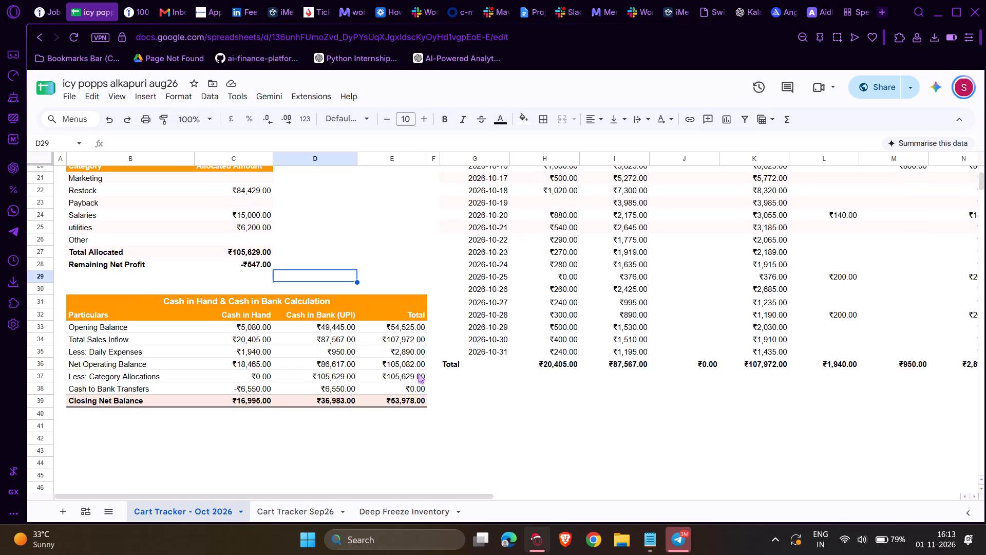
{"action": "scroll", "coordinate": [419, 374], "scroll_direction": "down", "scroll_amount": 2}
Enter a UPI expense of 200 for 2026-10-31 in the Daily Sales & Expenses table.
{"action": "left_click", "coordinate": [673, 350]}
{"action": "double_click", "coordinate": [673, 350]}
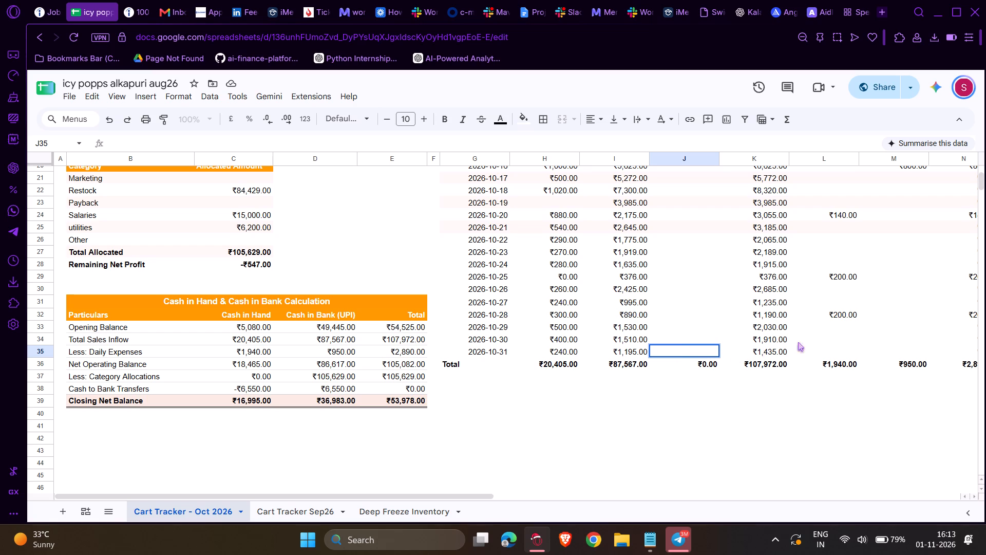
{"action": "scroll", "coordinate": [841, 343], "scroll_direction": "left", "scroll_amount": 1}
{"action": "double_click", "coordinate": [853, 353]}
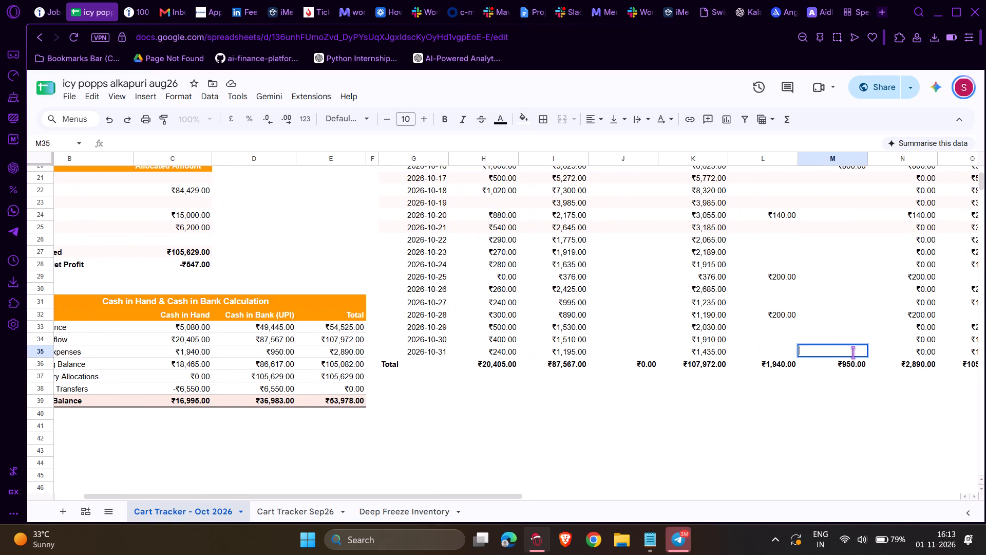
{"action": "type", "text": "200"}
{"action": "left_click", "coordinate": [867, 429]}
Check the October cash and bank balances and the investment tables on the tracker sheet.
{"action": "scroll", "coordinate": [867, 429], "scroll_direction": "right", "scroll_amount": 1}
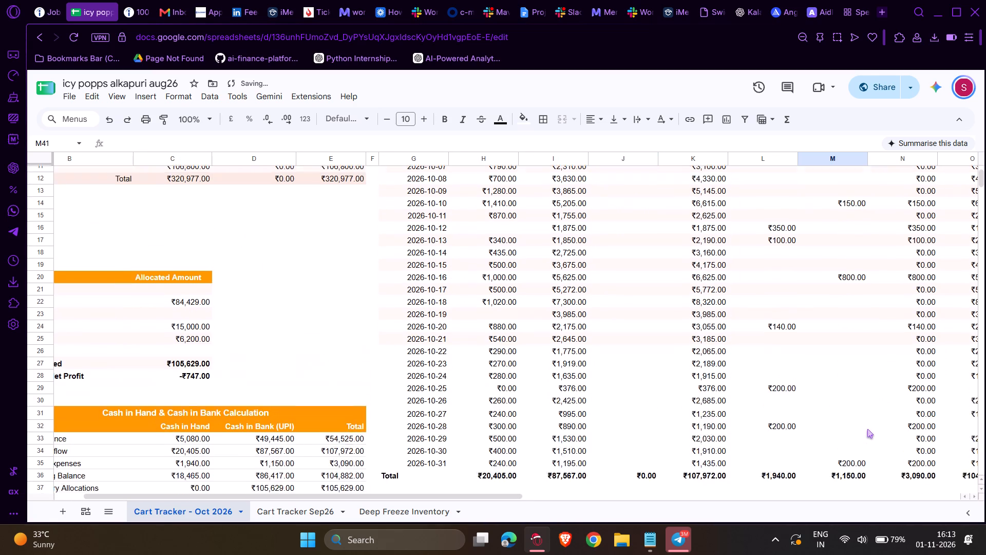
{"action": "scroll", "coordinate": [867, 429], "scroll_direction": "right", "scroll_amount": 1}
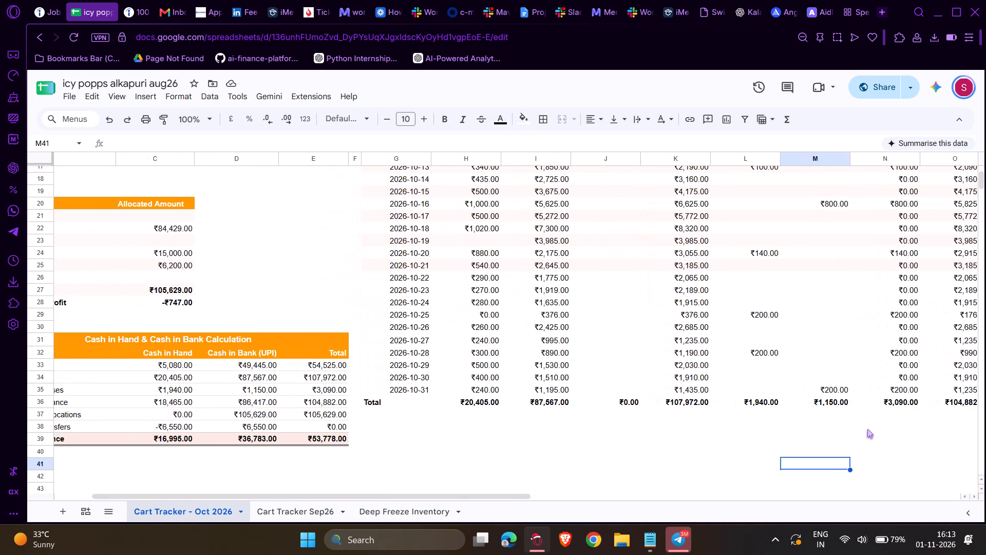
{"action": "scroll", "coordinate": [867, 429], "scroll_direction": "right", "scroll_amount": 2}
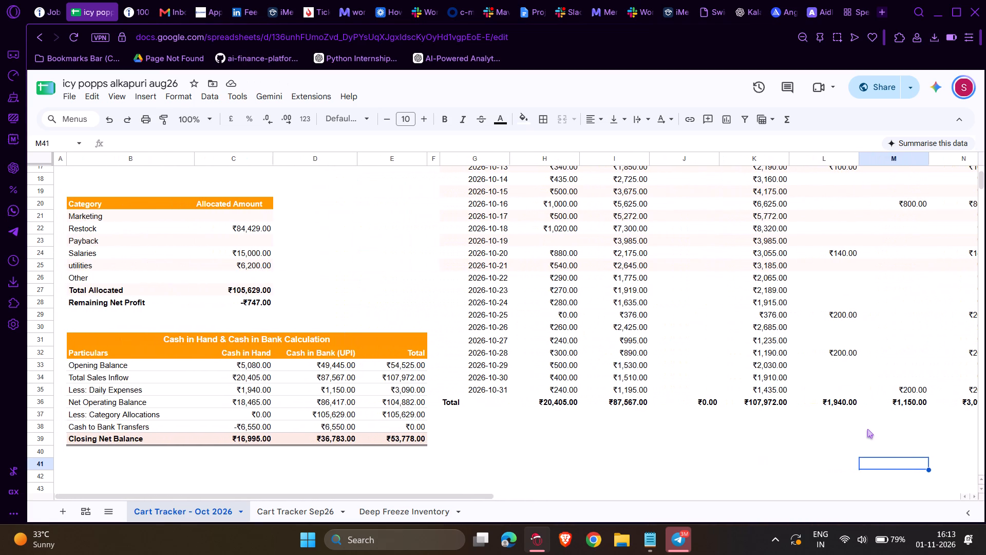
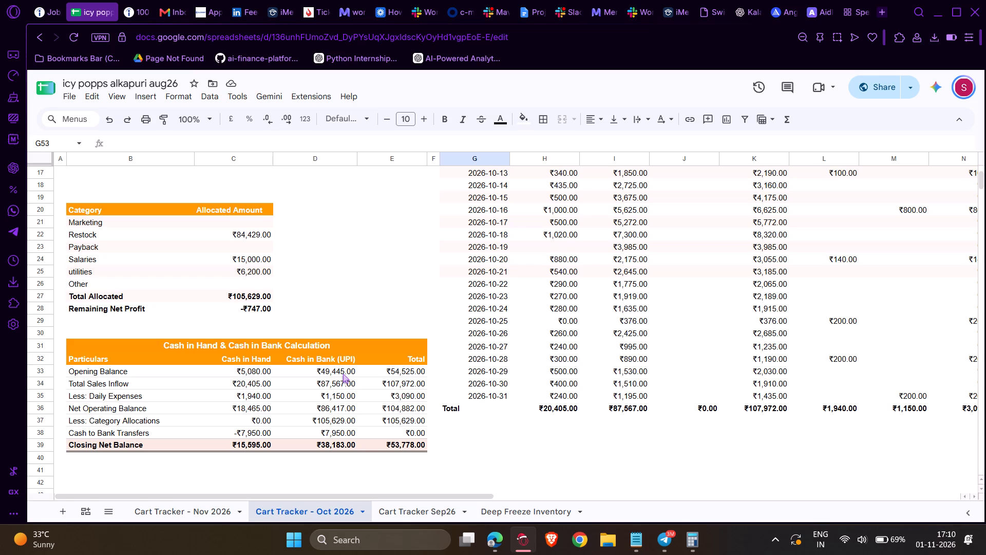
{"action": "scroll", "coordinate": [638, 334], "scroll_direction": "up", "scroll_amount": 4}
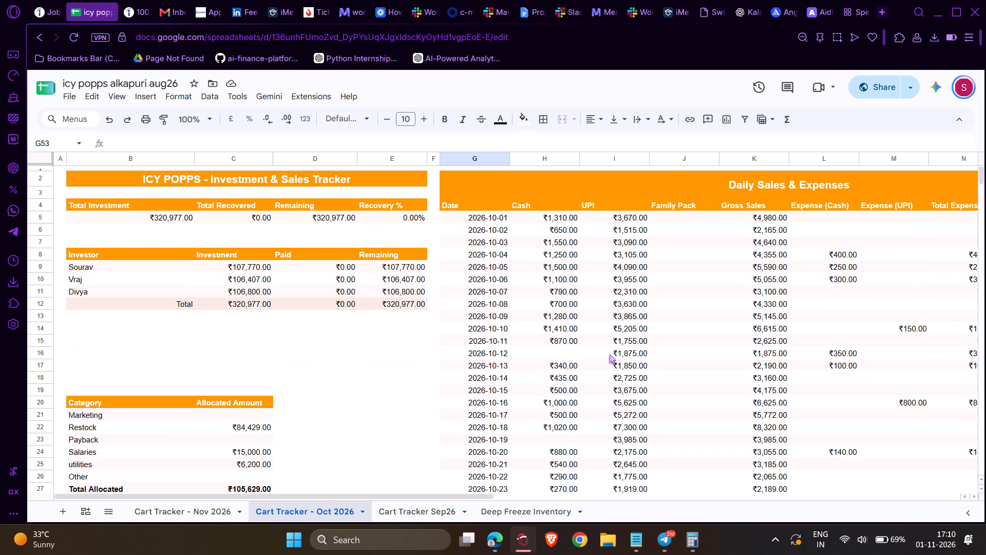
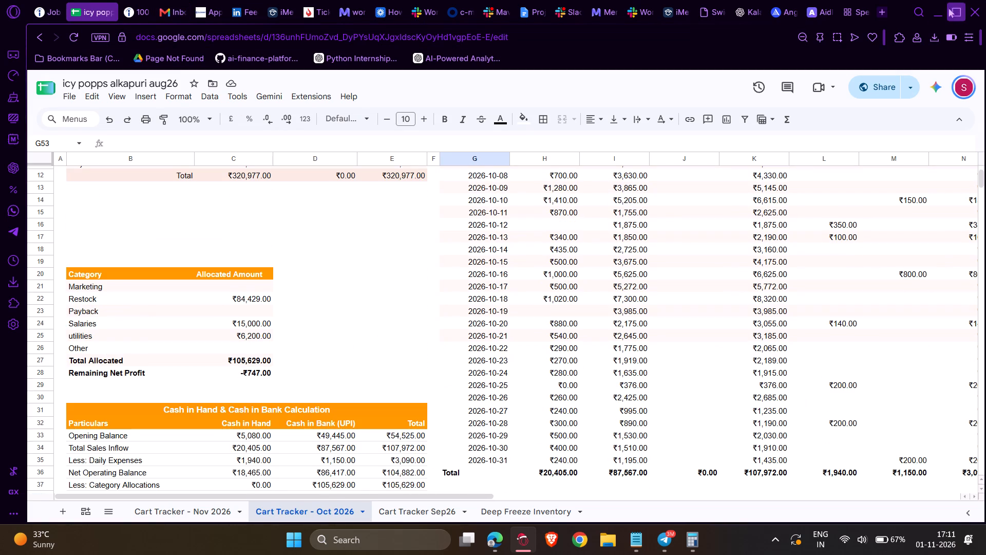
Minimize the spreadsheet's browser window and clear the Edge window behind it to get to the desktop.
{"action": "left_click", "coordinate": [941, 10]}
{"action": "left_click", "coordinate": [662, 40]}
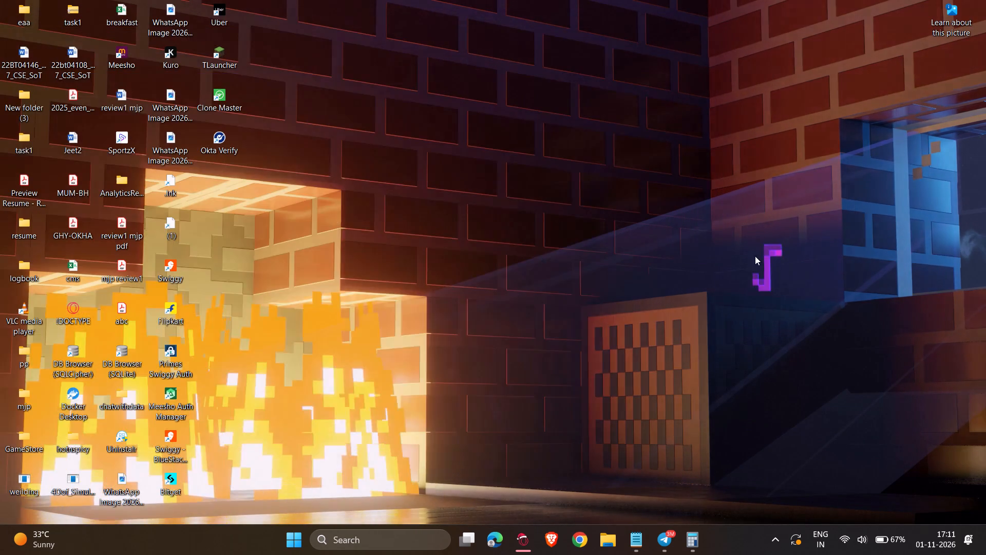